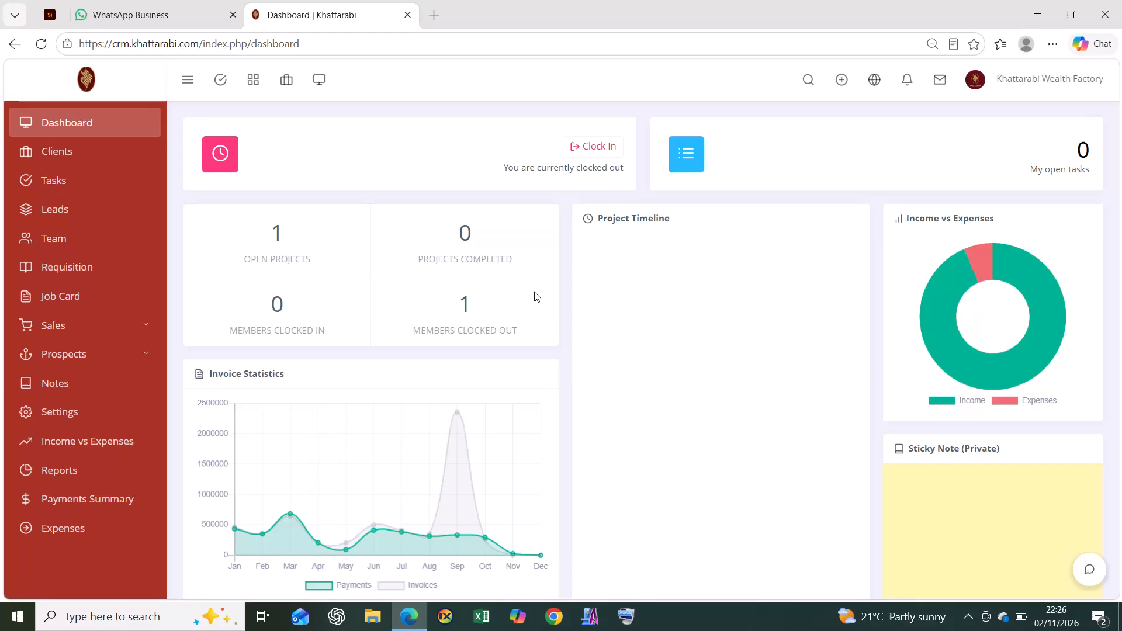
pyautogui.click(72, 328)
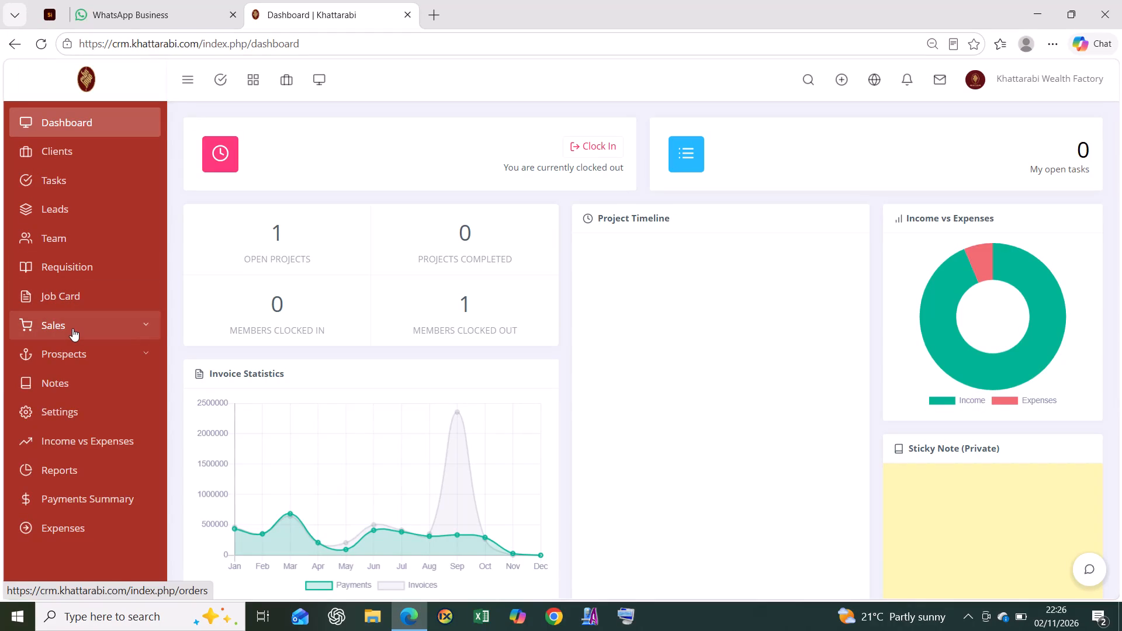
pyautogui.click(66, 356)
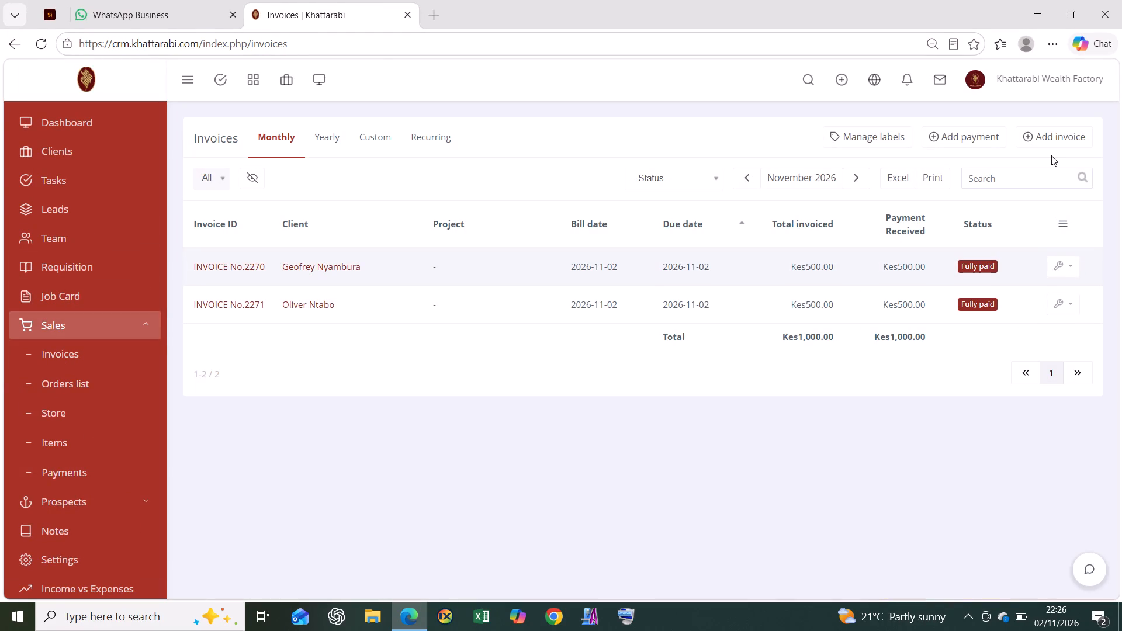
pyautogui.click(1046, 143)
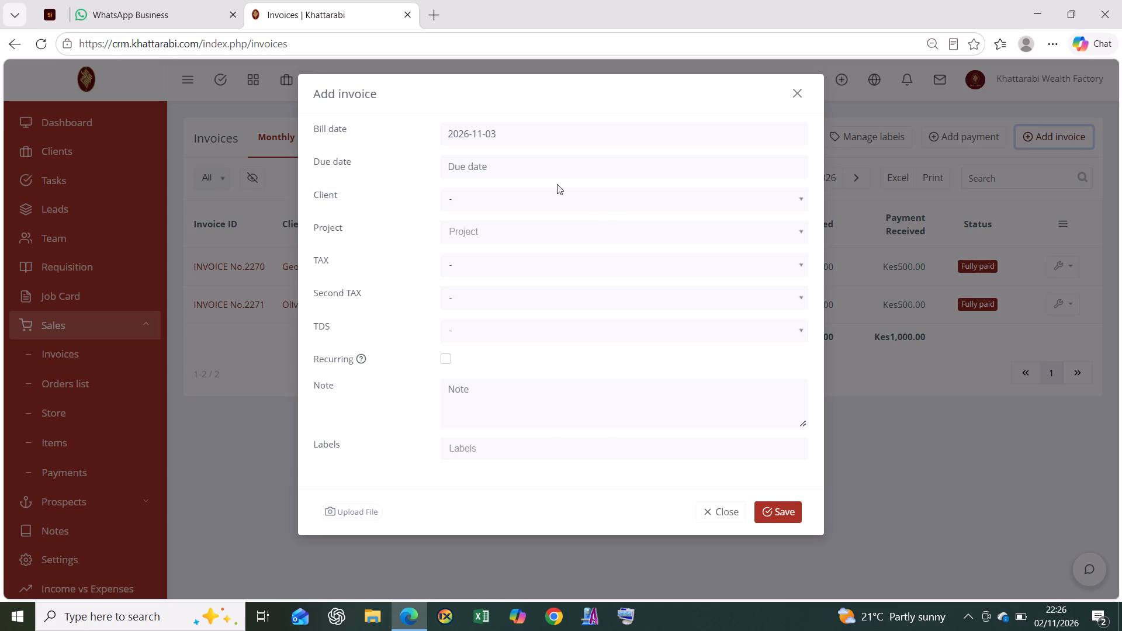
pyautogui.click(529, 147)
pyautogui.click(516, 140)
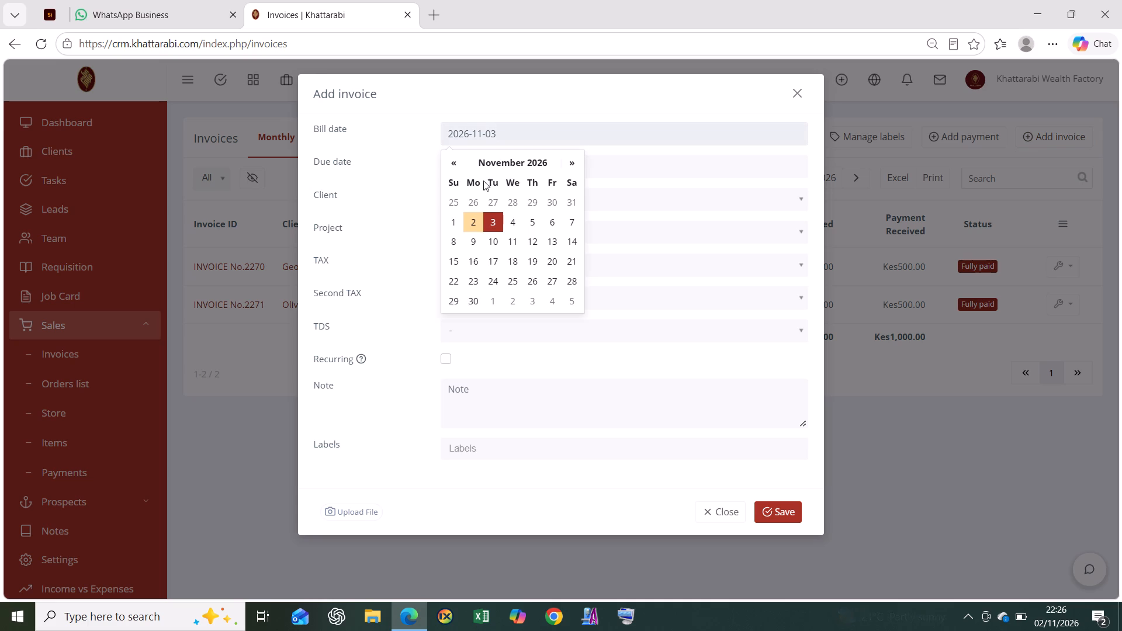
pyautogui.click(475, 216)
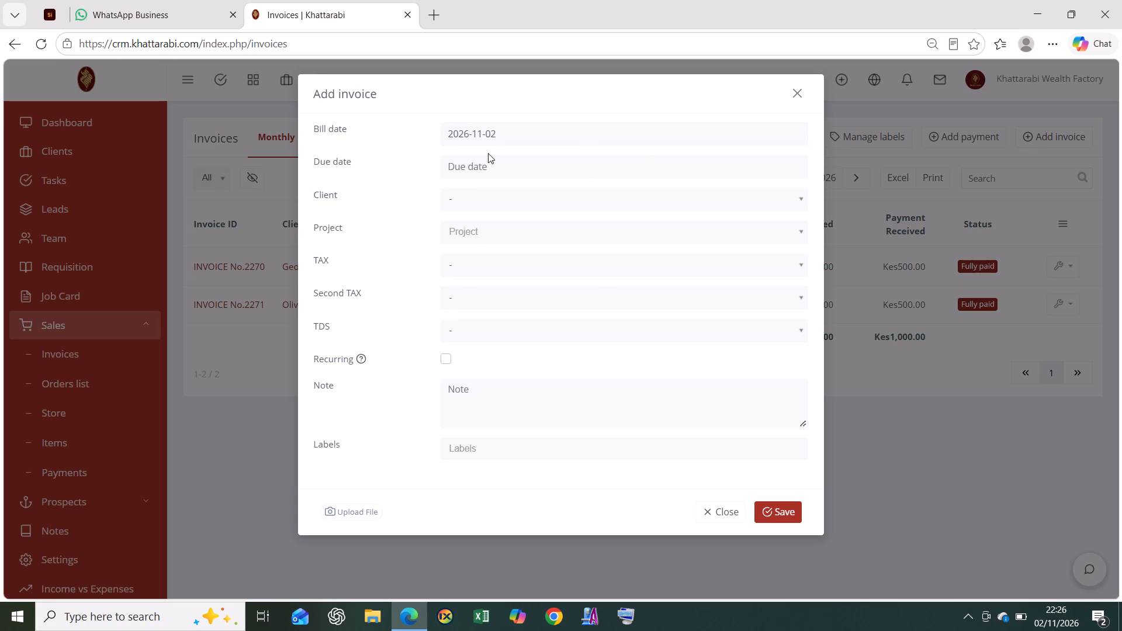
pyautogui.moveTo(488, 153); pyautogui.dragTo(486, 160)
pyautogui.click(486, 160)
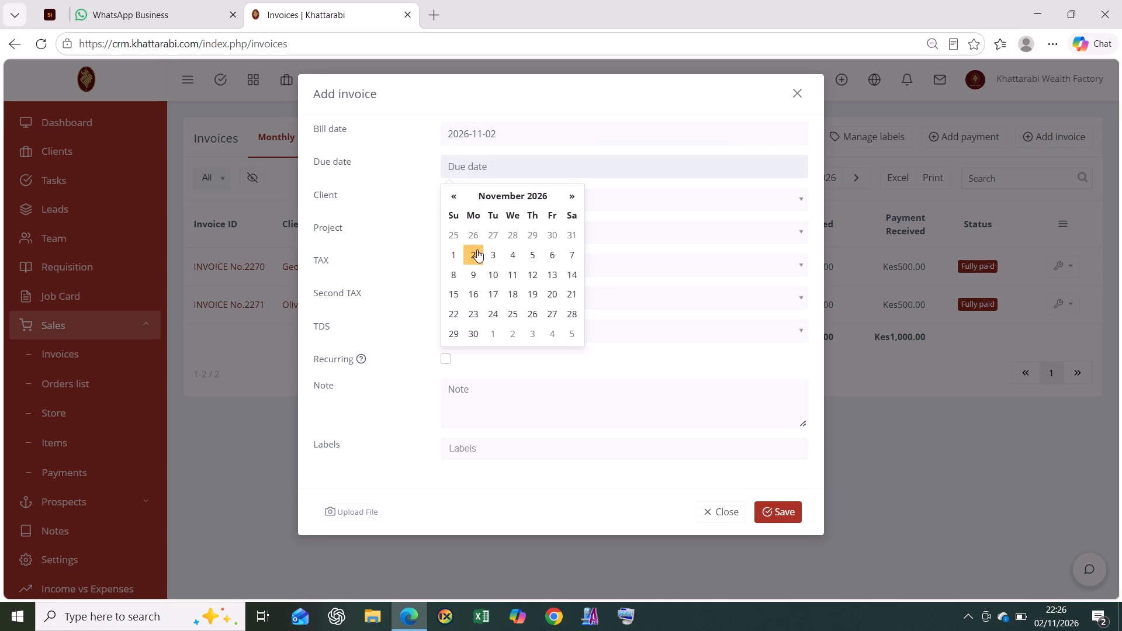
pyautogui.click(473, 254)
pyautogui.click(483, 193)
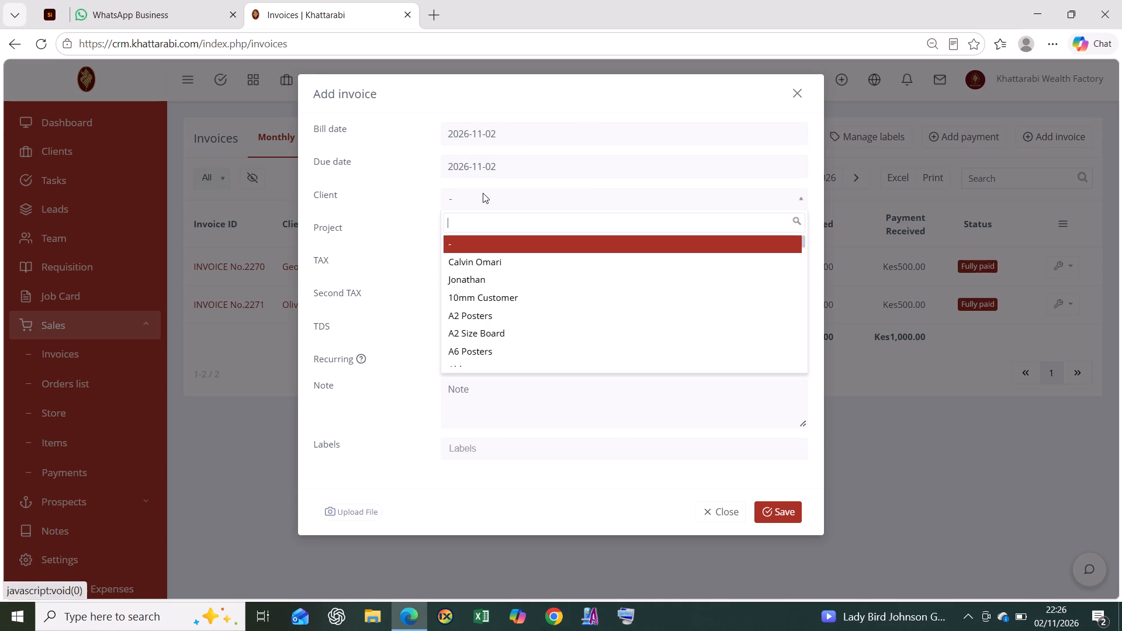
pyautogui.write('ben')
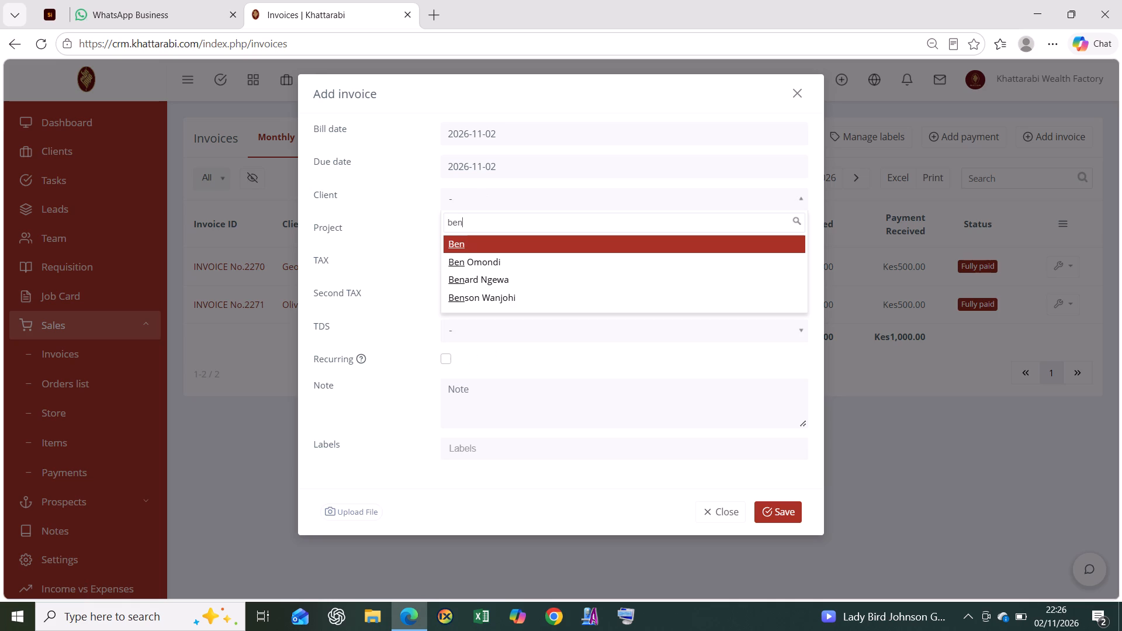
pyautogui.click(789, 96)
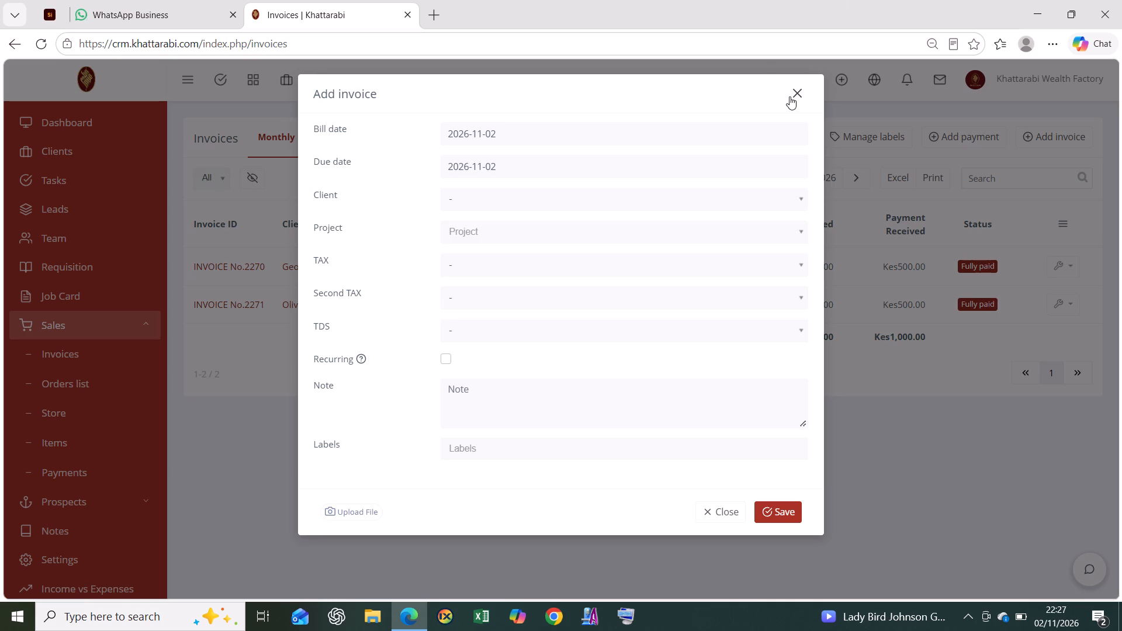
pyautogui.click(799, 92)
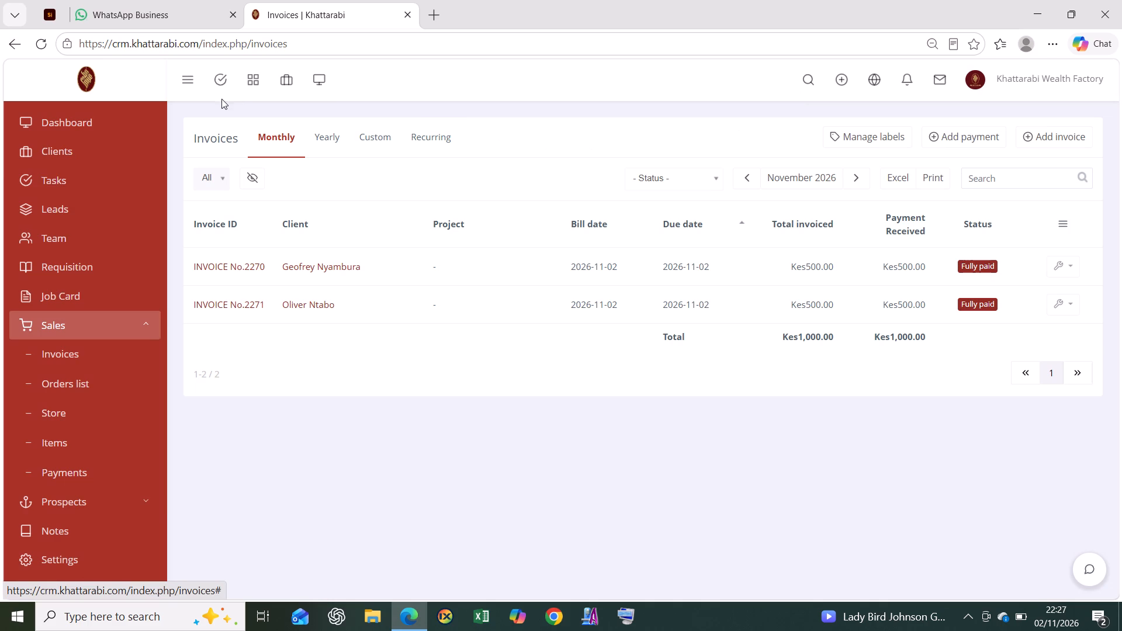
# Add and save a new client record, entering the customer's name as the company name.
pyautogui.click(108, 148)
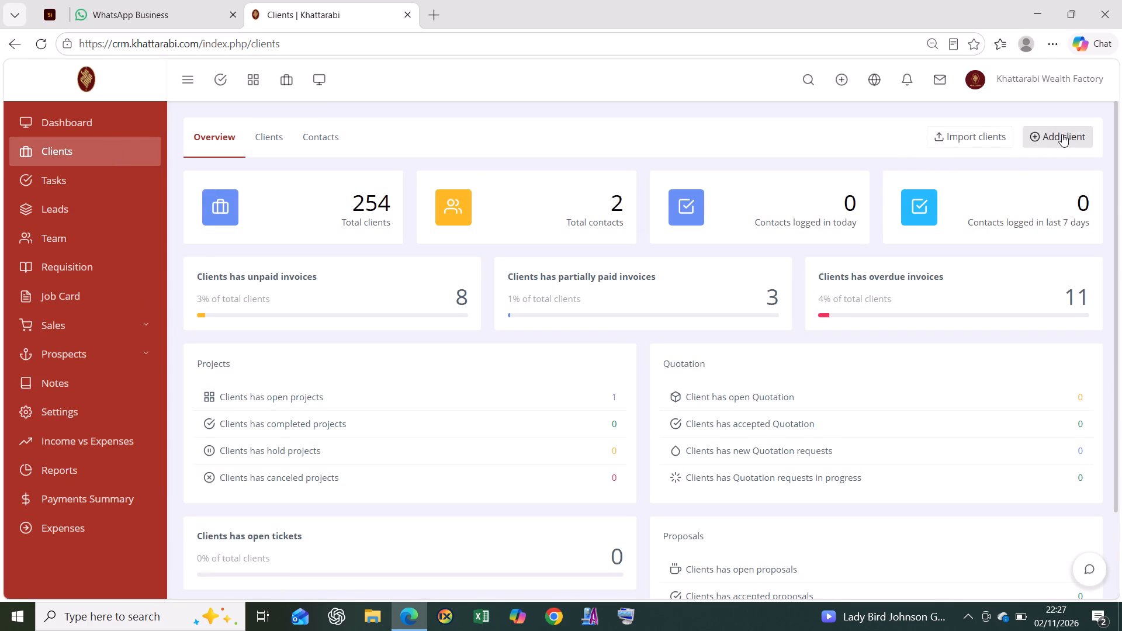
pyautogui.click(1062, 134)
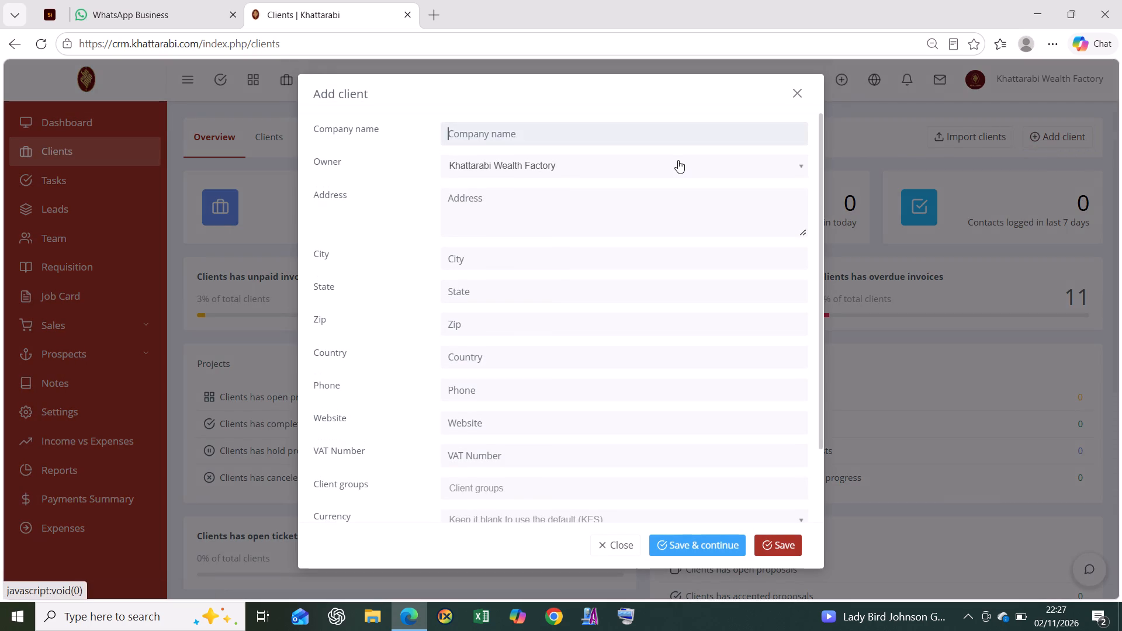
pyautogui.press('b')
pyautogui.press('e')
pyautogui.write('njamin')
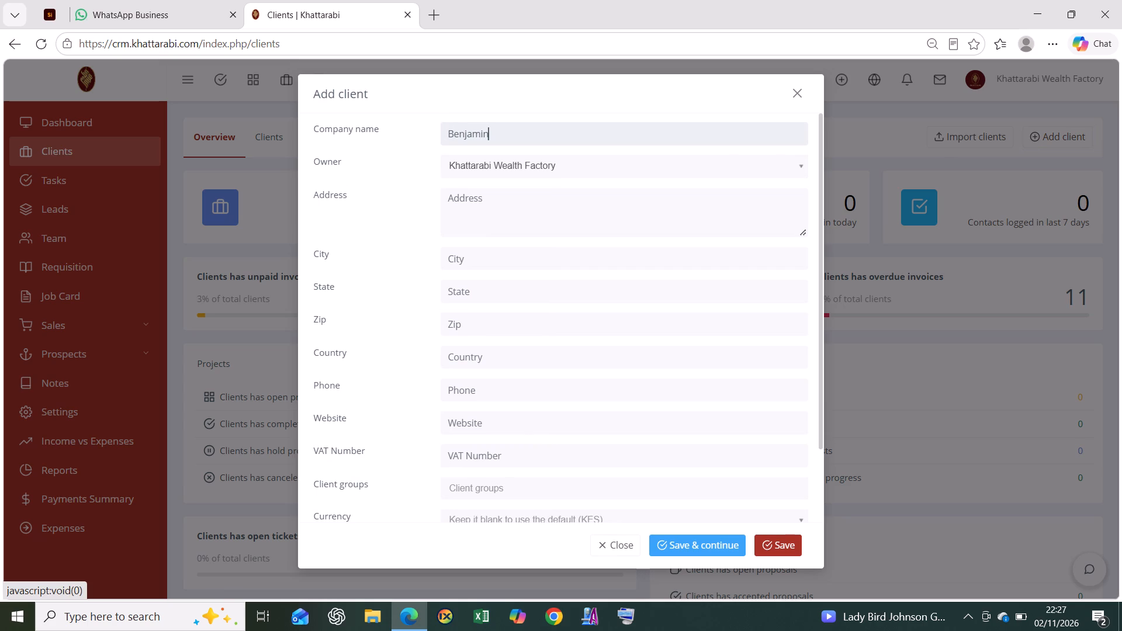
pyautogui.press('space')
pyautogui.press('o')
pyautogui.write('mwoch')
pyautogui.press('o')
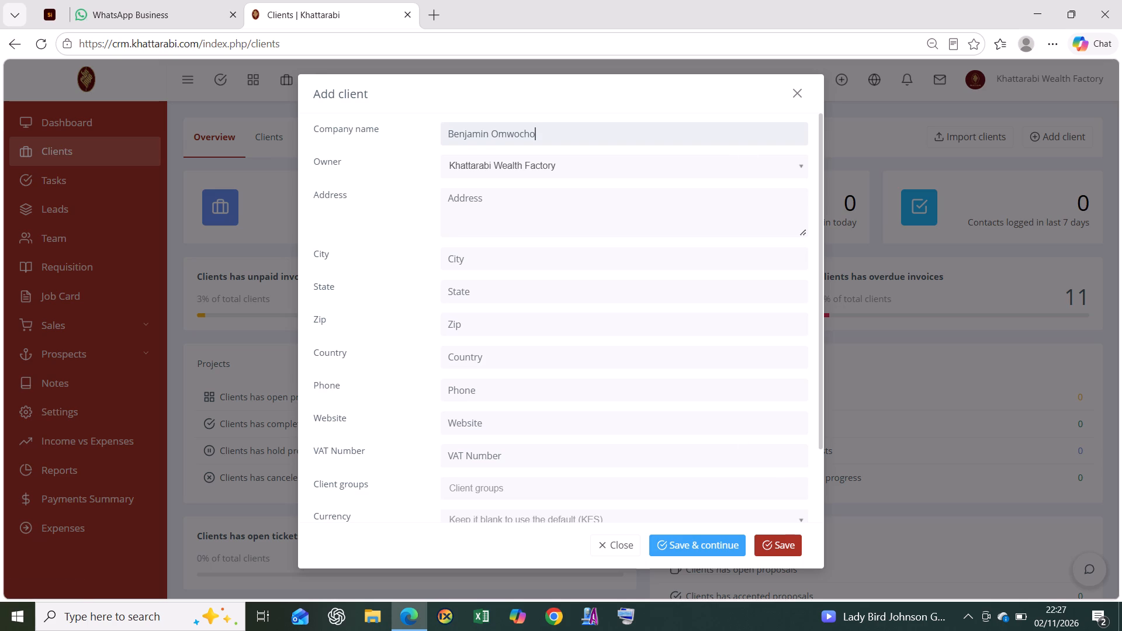
pyautogui.click(785, 541)
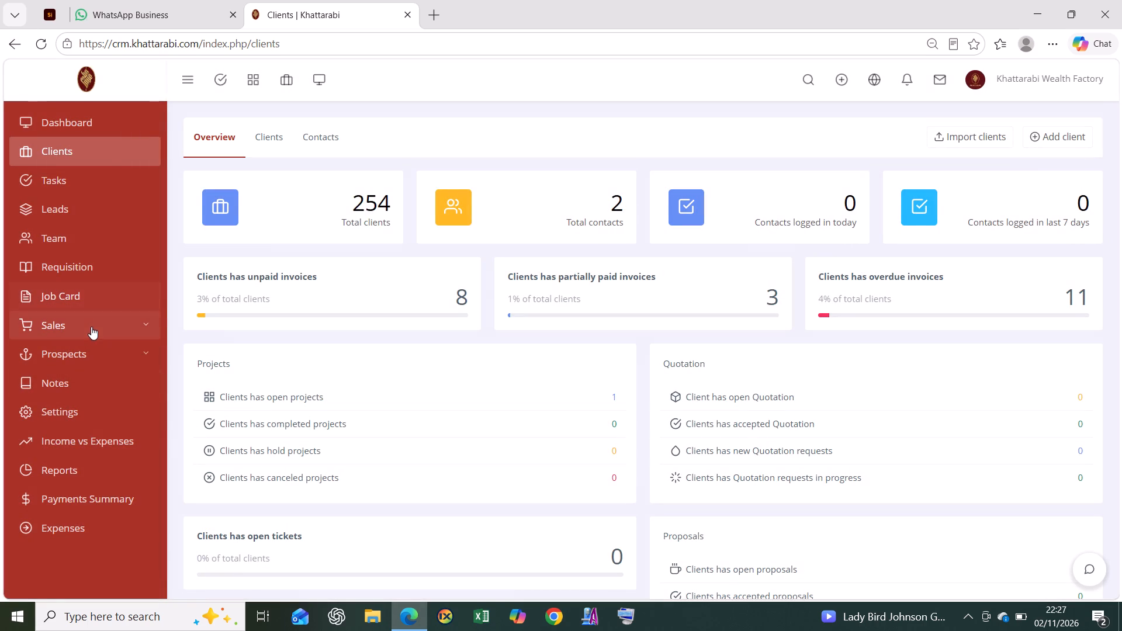
# Create and save an invoice for the newly added client with bill date and due date both 2026-11-02.
pyautogui.click(91, 327)
pyautogui.click(91, 356)
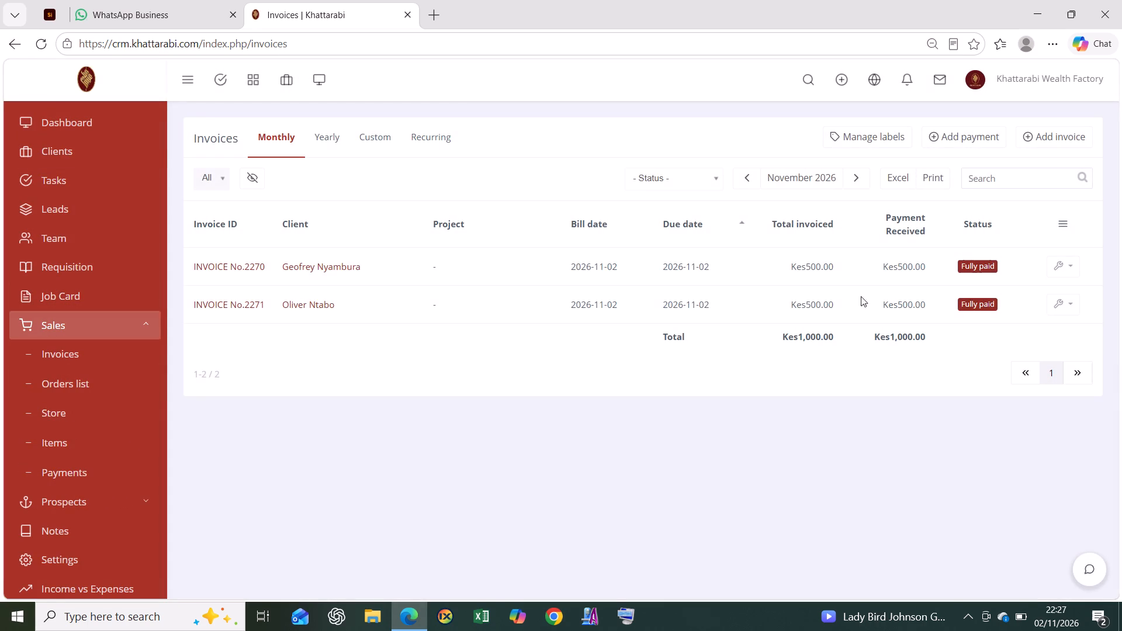
pyautogui.click(1052, 128)
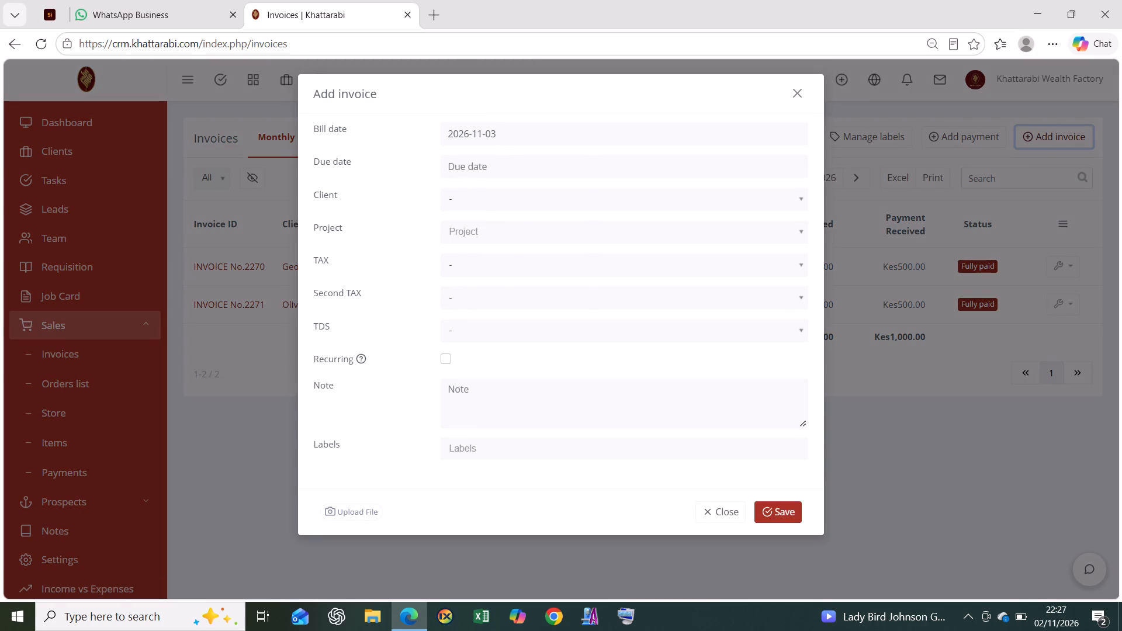
pyautogui.click(509, 130)
pyautogui.click(472, 219)
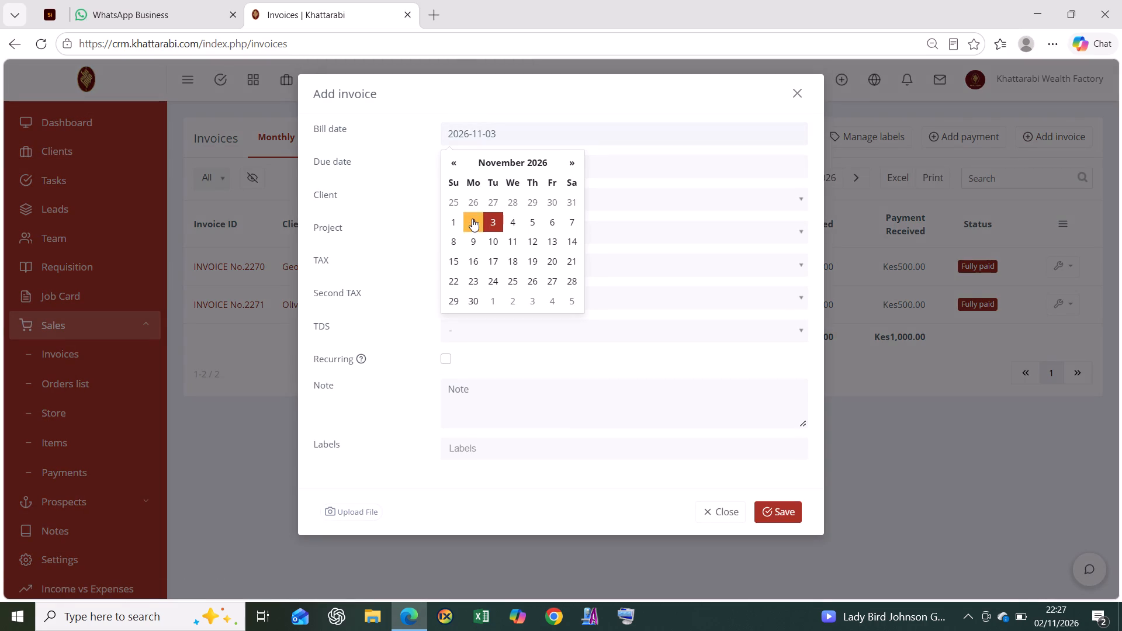
pyautogui.click(489, 168)
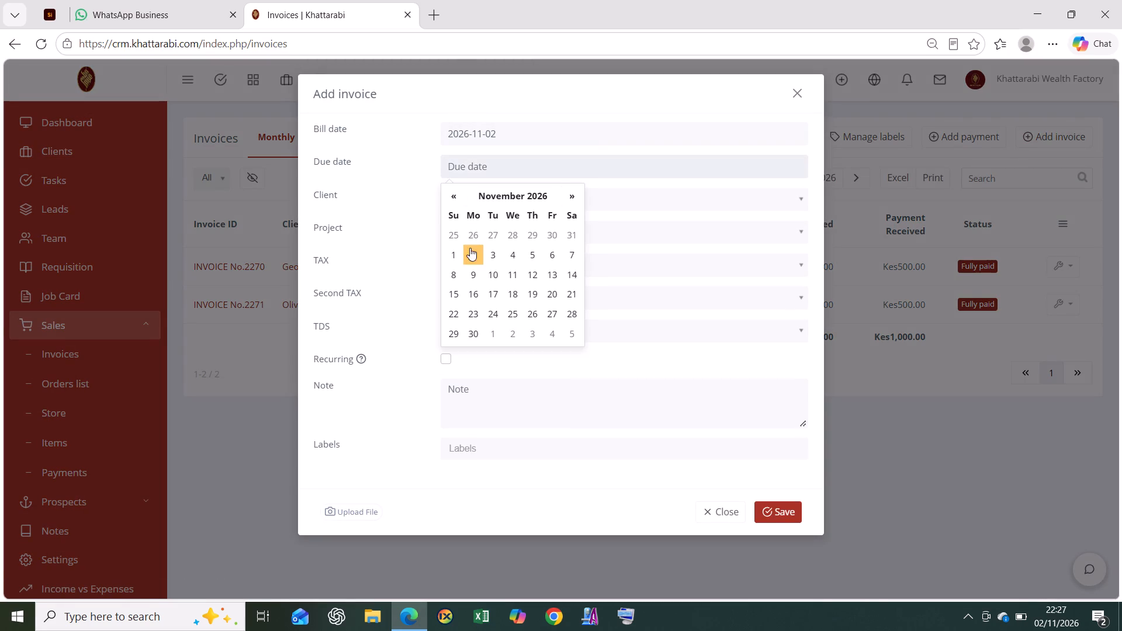
pyautogui.click(470, 254)
pyautogui.click(479, 200)
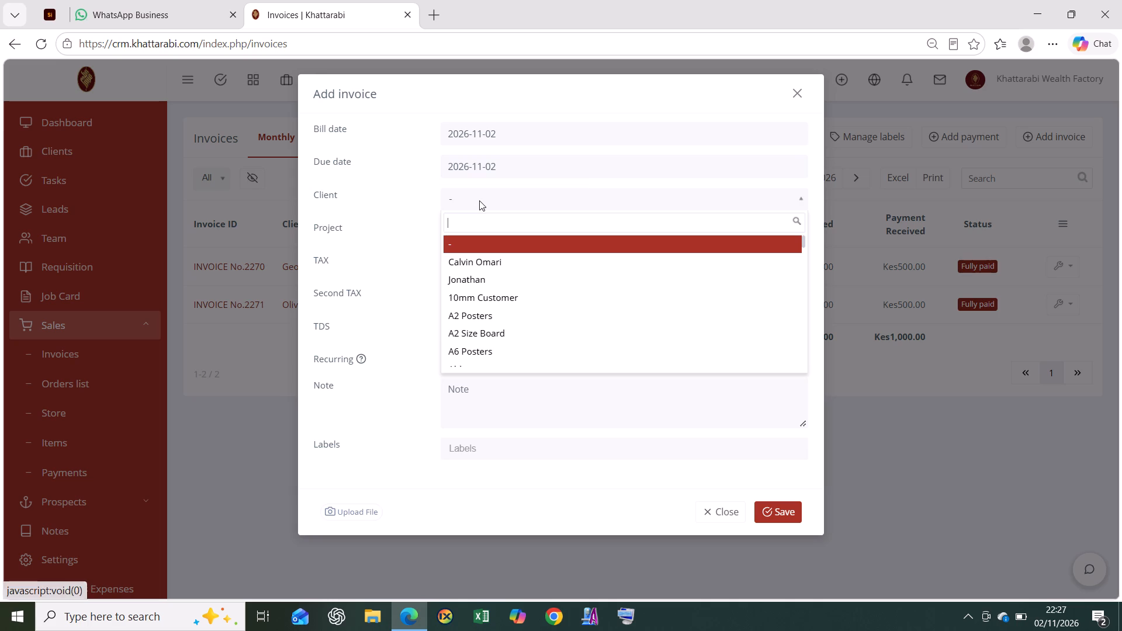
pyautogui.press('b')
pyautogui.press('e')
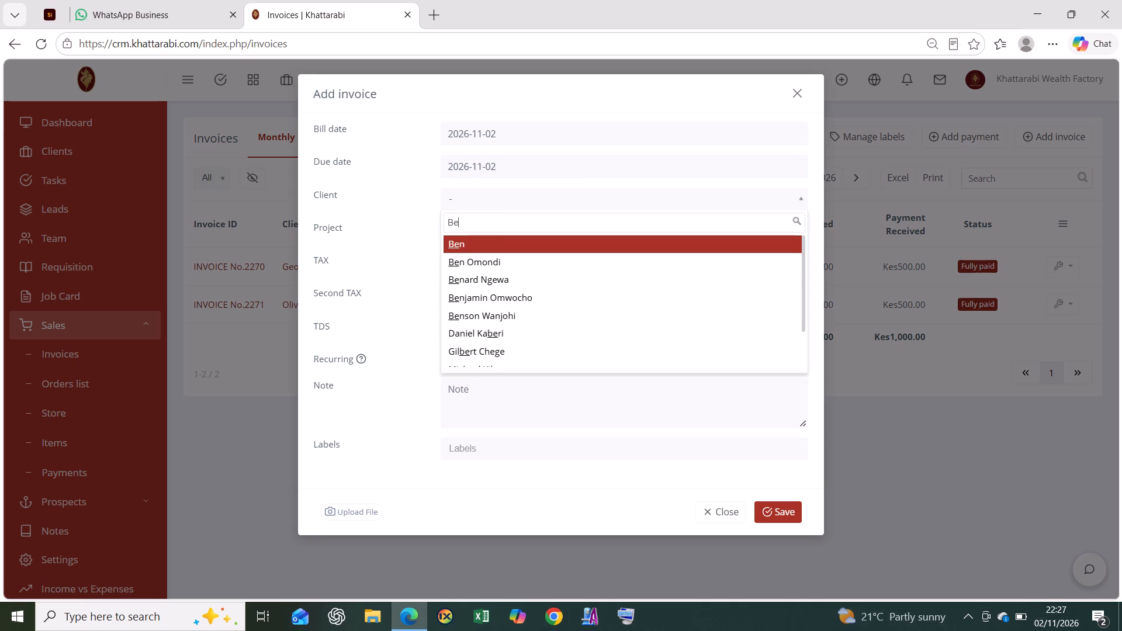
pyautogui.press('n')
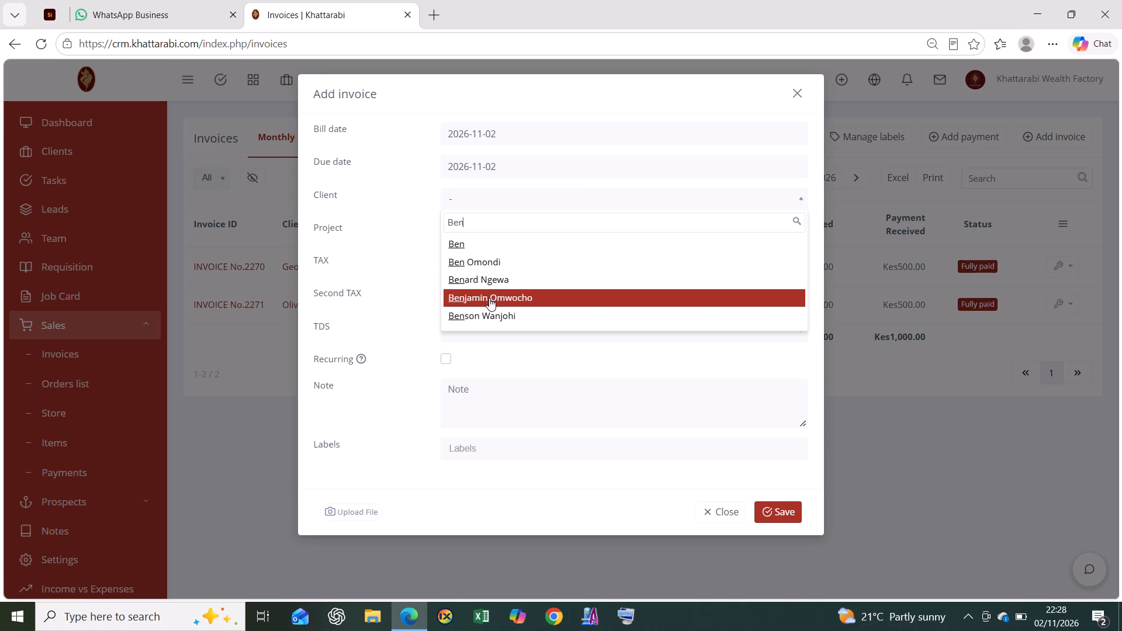
pyautogui.click(489, 298)
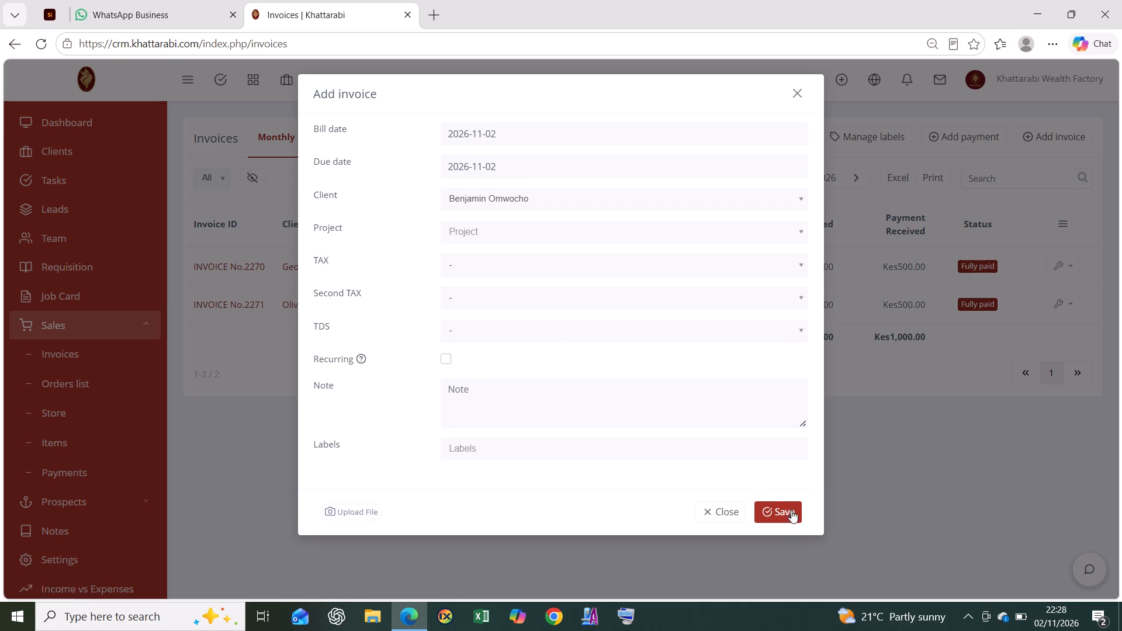
pyautogui.click(782, 518)
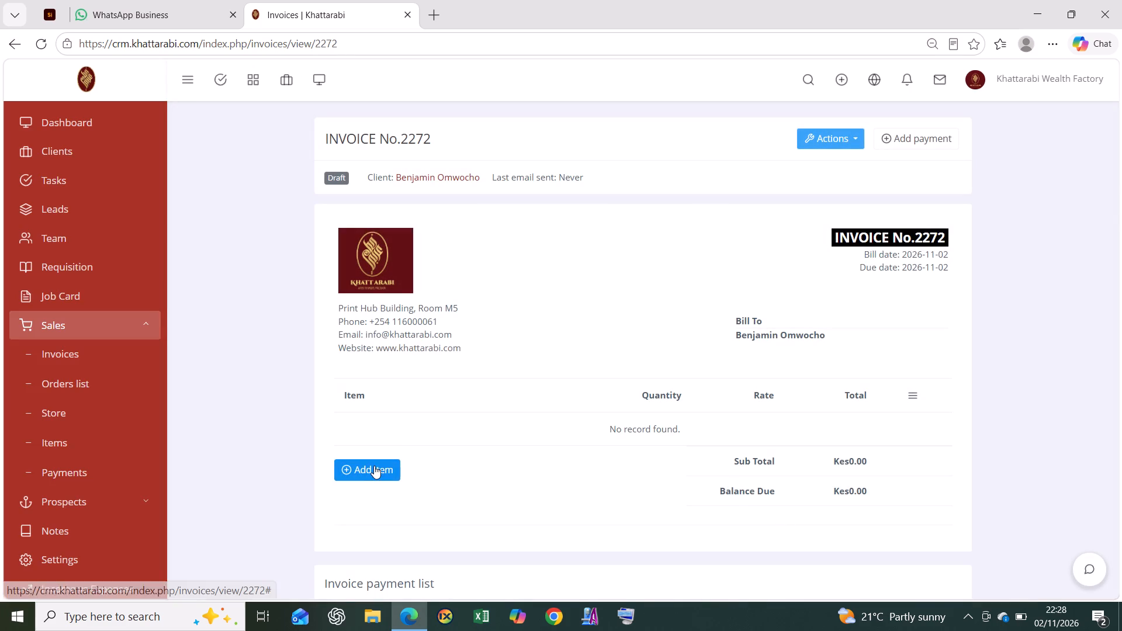
# Start a new item on the invoice, created rather than picked from existing items, and name it Perspex Cutting and Printing.
pyautogui.click(374, 466)
pyautogui.click(507, 130)
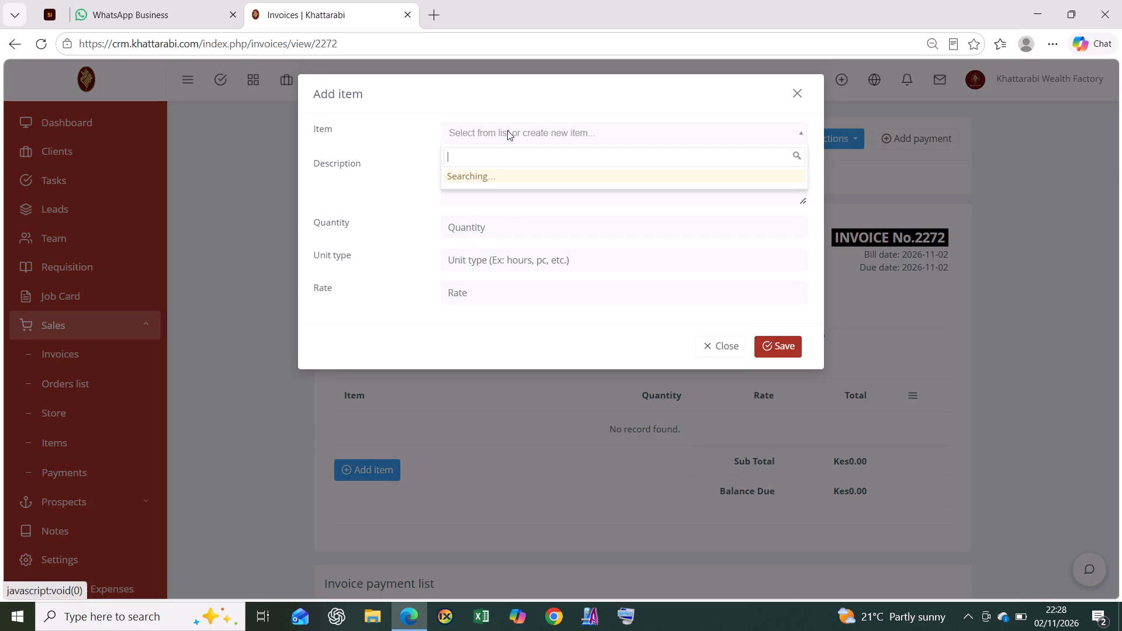
pyautogui.press('Down')
pyautogui.press('Down')
pyautogui.press('Down')
pyautogui.press('Down')
pyautogui.press('Down')
pyautogui.press('Down')
pyautogui.press('Down')
pyautogui.press('Down')
pyautogui.press('Down')
pyautogui.press('Down')
pyautogui.press('Down')
pyautogui.press('Down')
pyautogui.press('Down')
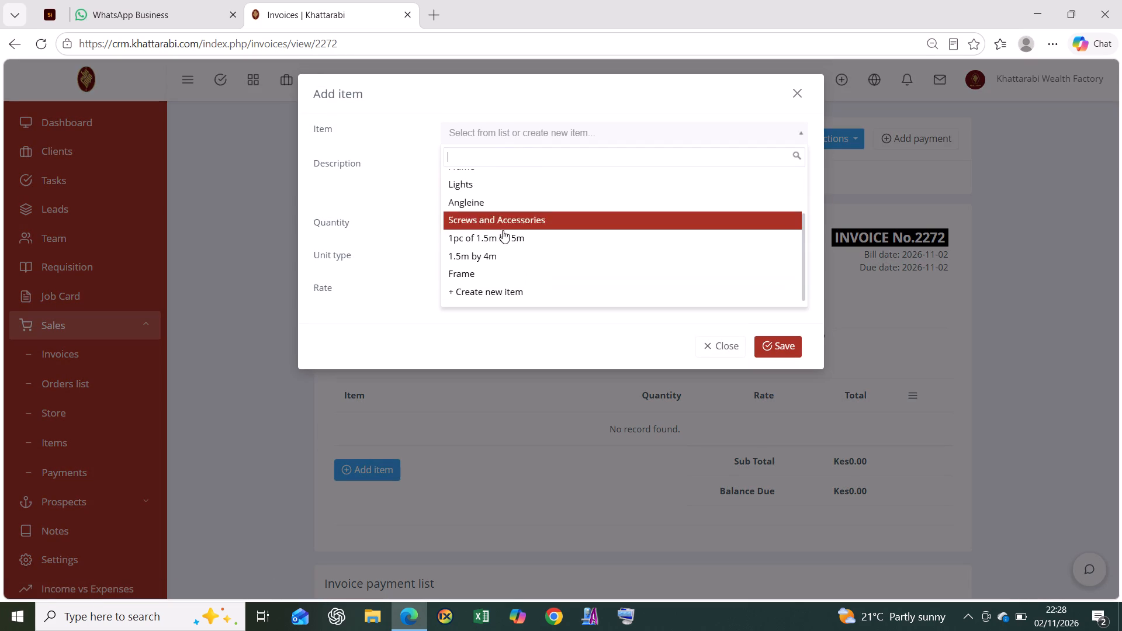
pyautogui.click(497, 289)
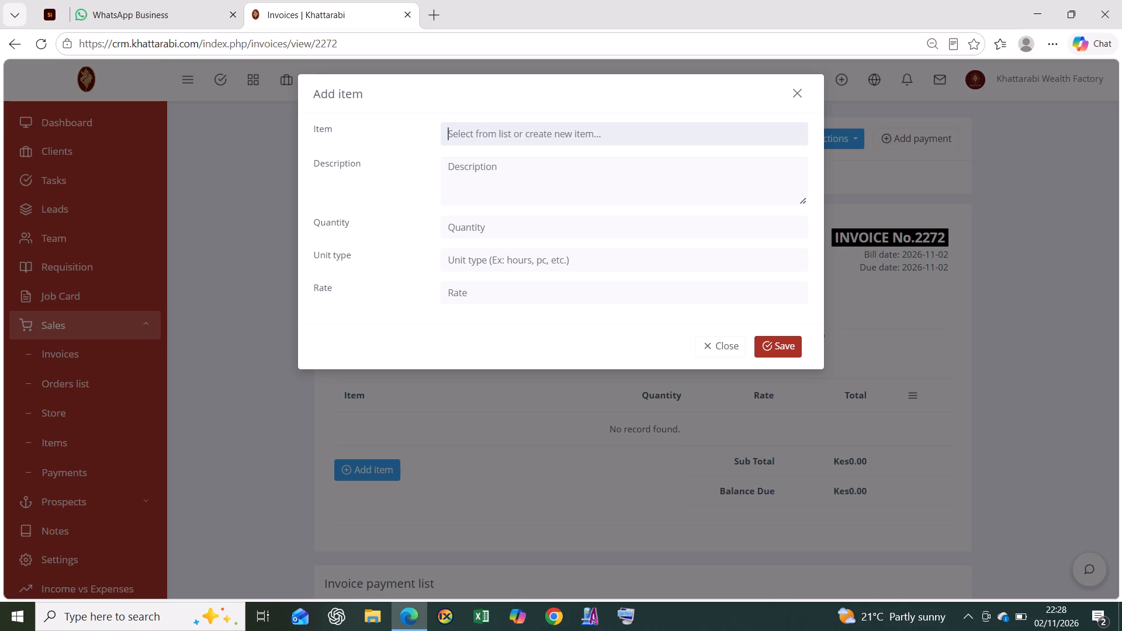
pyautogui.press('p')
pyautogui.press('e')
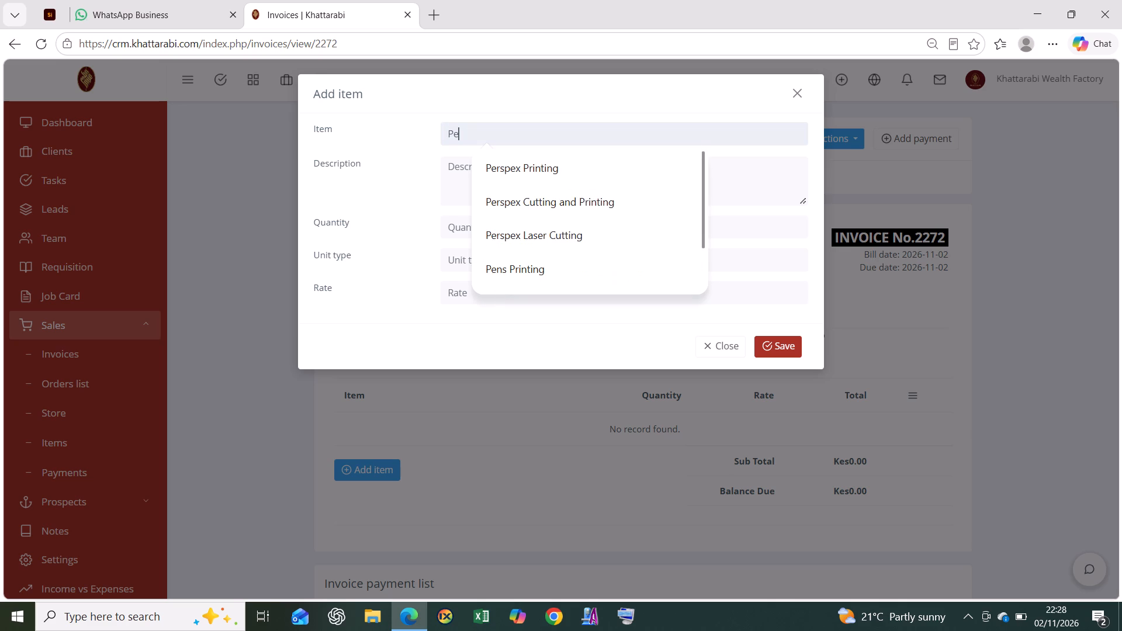
pyautogui.click(567, 213)
# Set the item's quantity to 1 and its rate to 1300, and save it to the invoice.
pyautogui.click(532, 223)
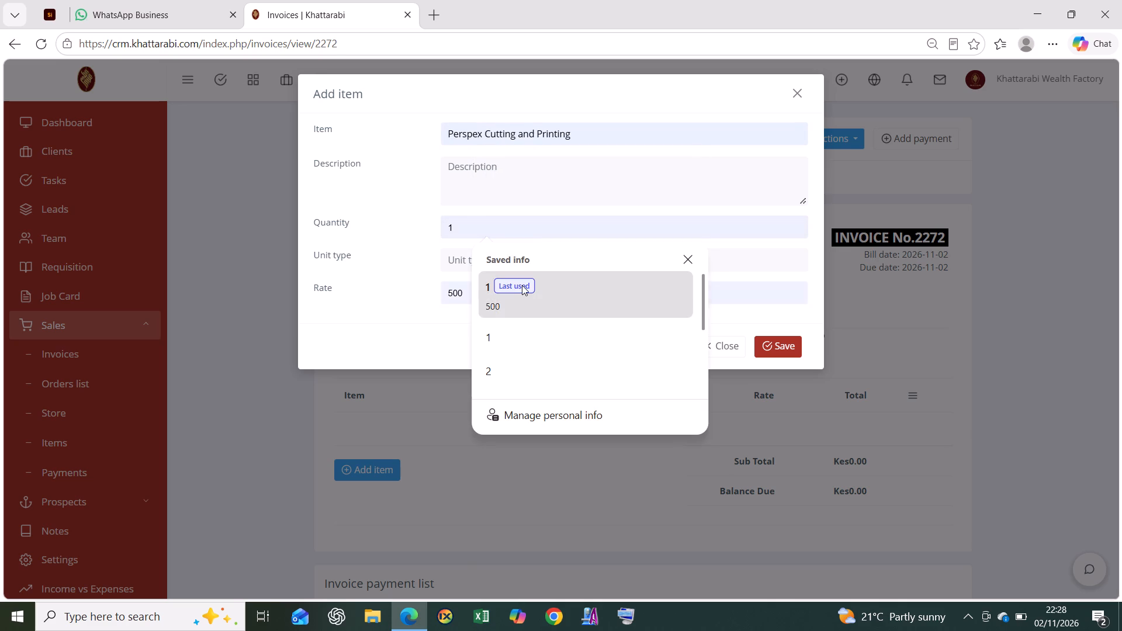
pyautogui.click(522, 285)
pyautogui.click(449, 295)
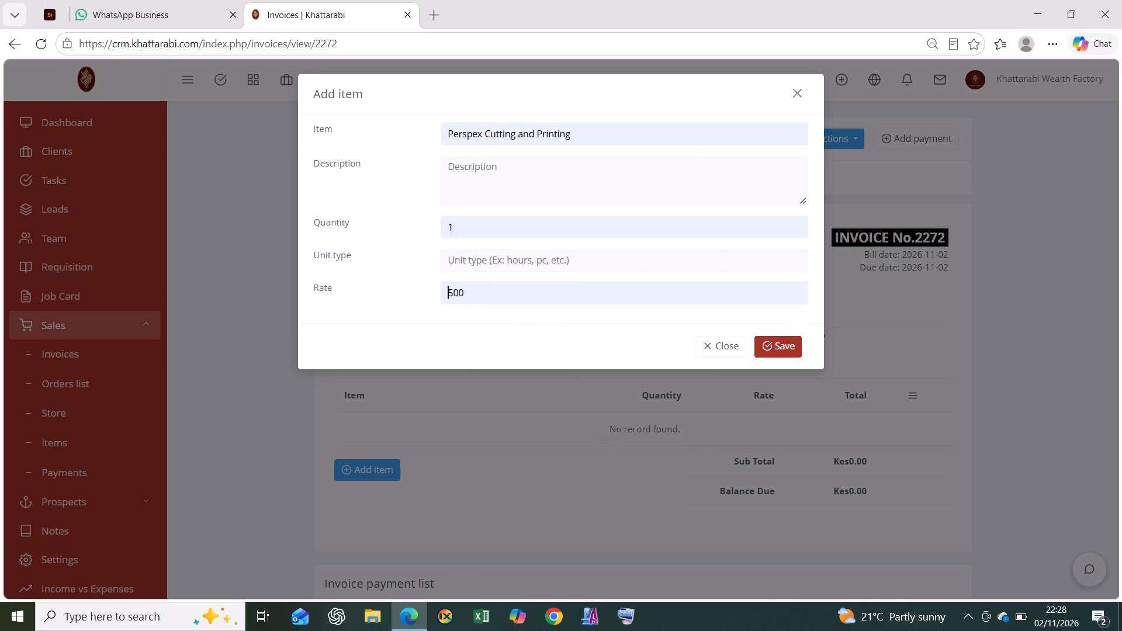
pyautogui.click(452, 296)
pyautogui.press('BackSpace')
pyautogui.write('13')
pyautogui.click(797, 341)
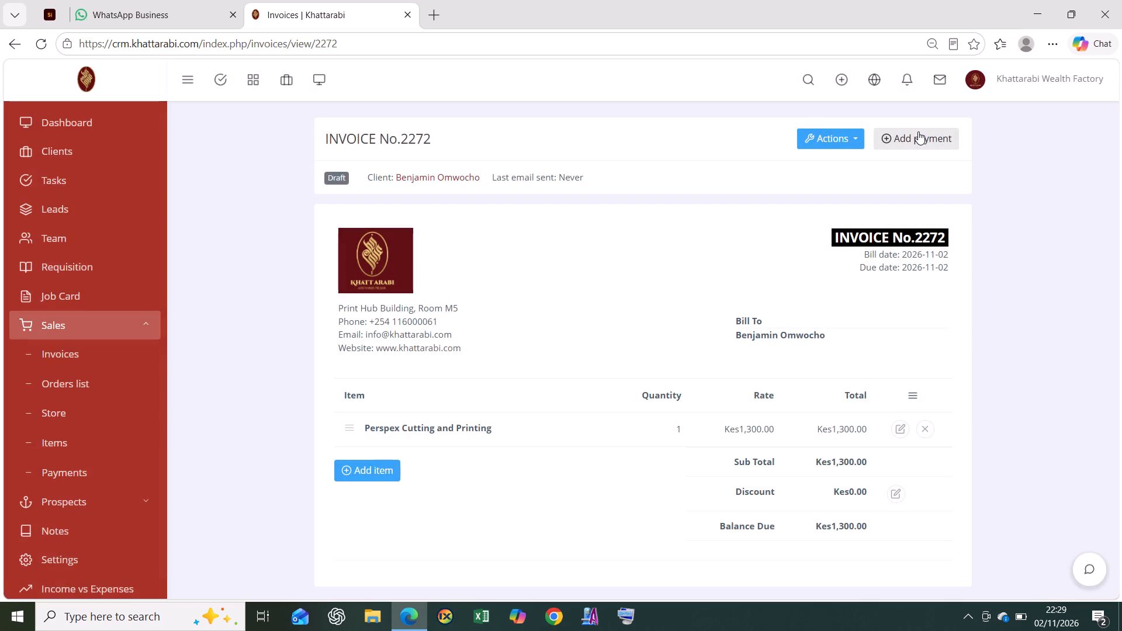
# Add a cash payment of 1300 to the Perspex Cutting and Printing invoice and save it.
pyautogui.click(918, 131)
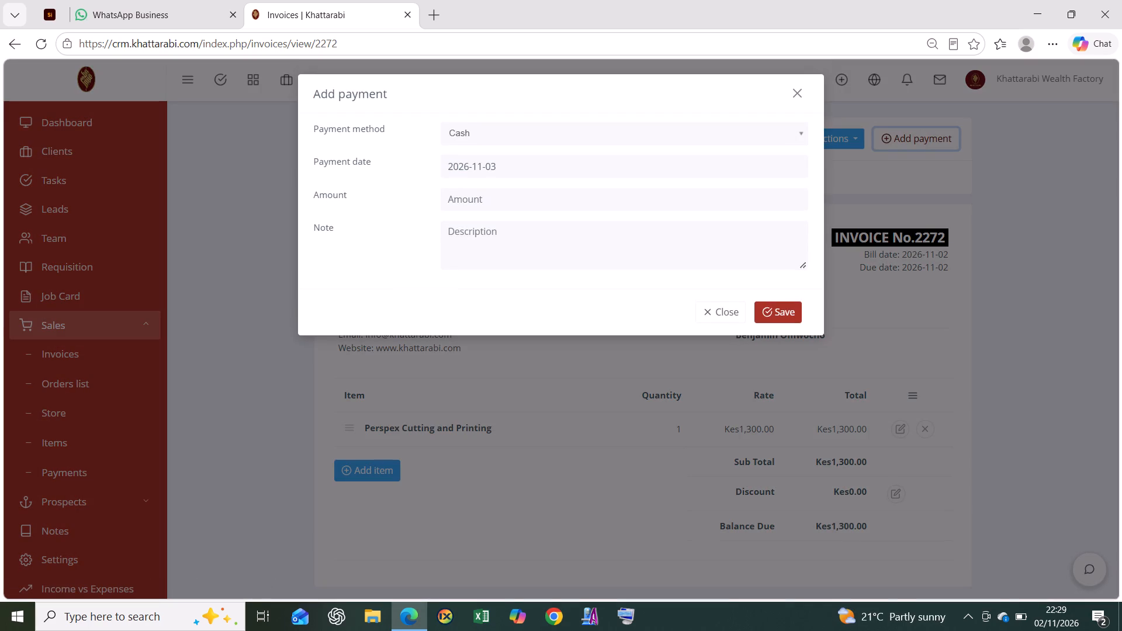
pyautogui.click(509, 207)
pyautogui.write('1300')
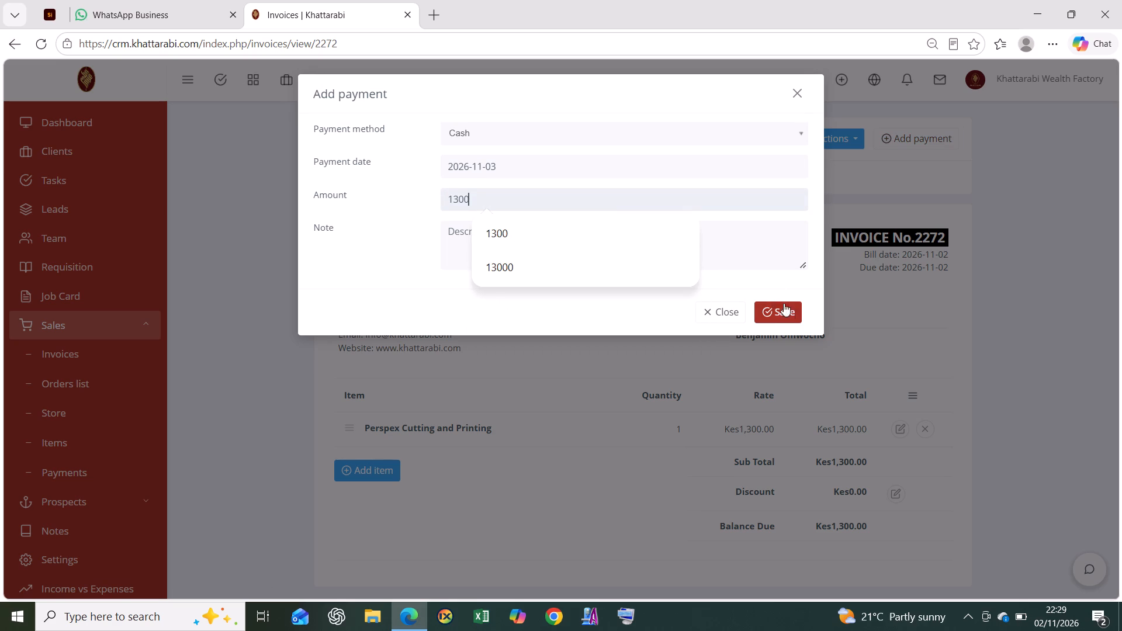
pyautogui.click(789, 308)
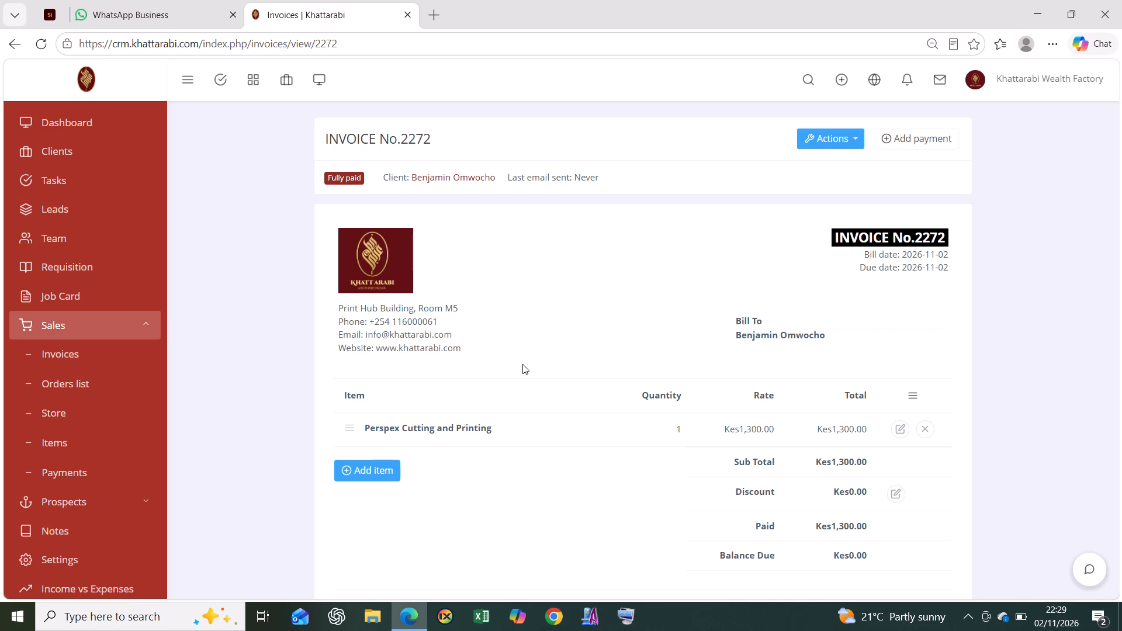
# Create and save another invoice for the existing client of invoice No.2271, with bill date and due date both 2026-11-02.
pyautogui.click(79, 345)
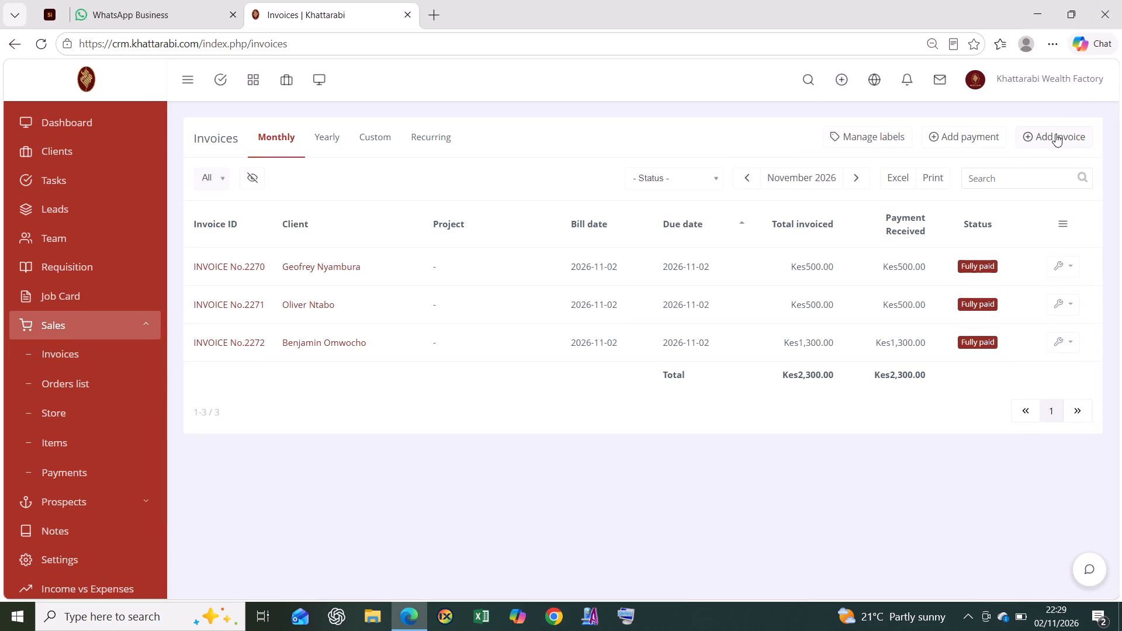
pyautogui.click(1055, 136)
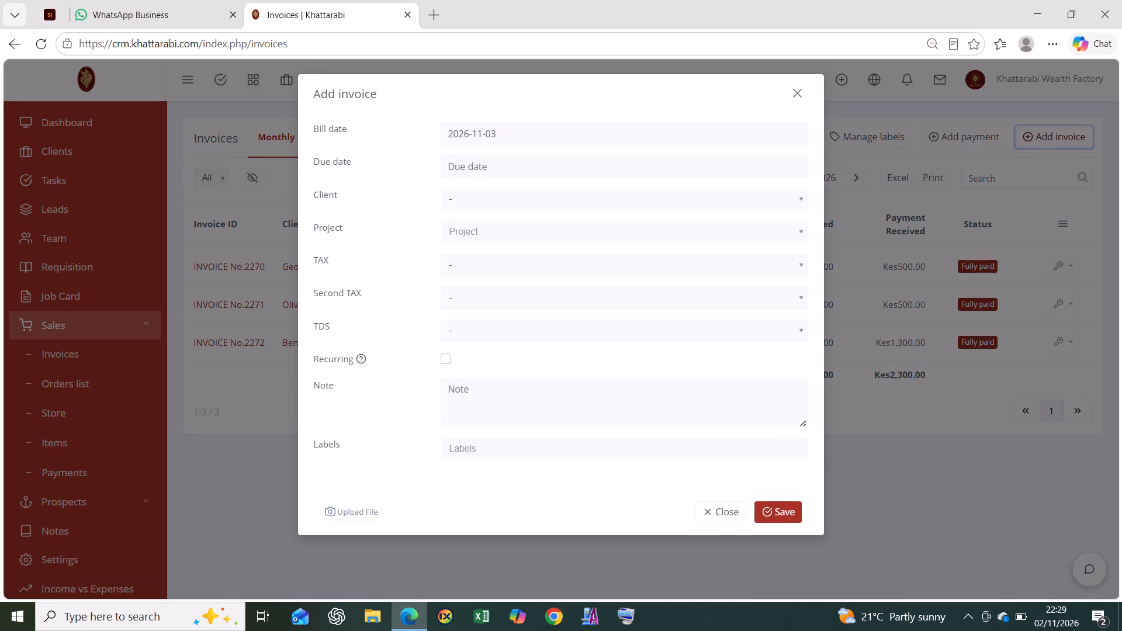
pyautogui.click(513, 123)
pyautogui.click(469, 226)
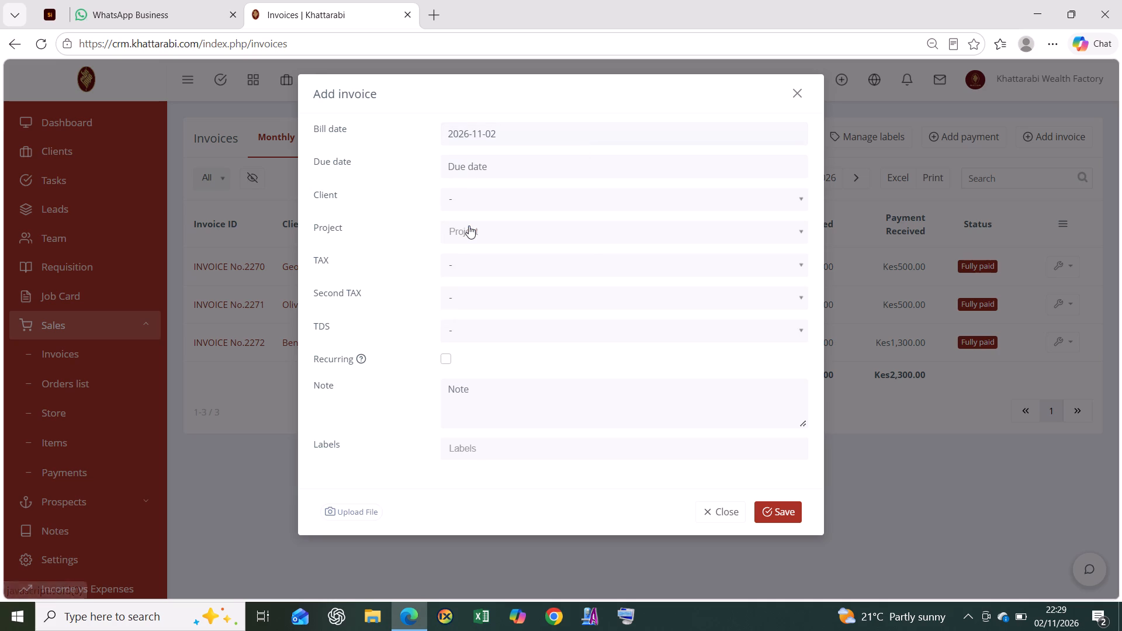
pyautogui.click(515, 160)
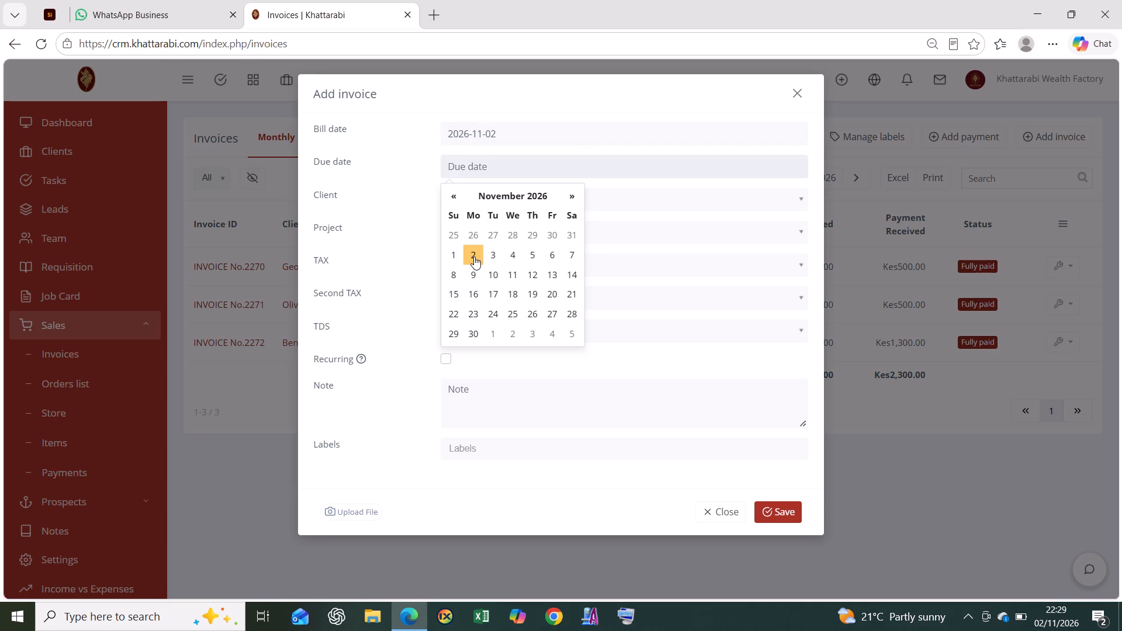
pyautogui.click(474, 256)
pyautogui.click(483, 189)
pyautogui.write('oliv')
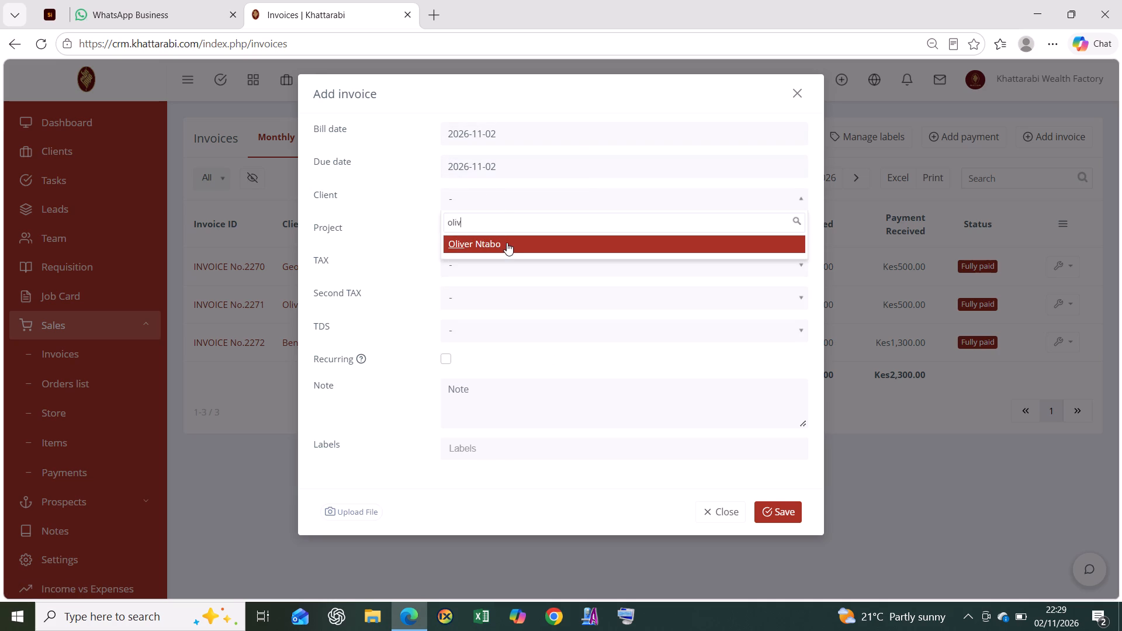
pyautogui.click(507, 242)
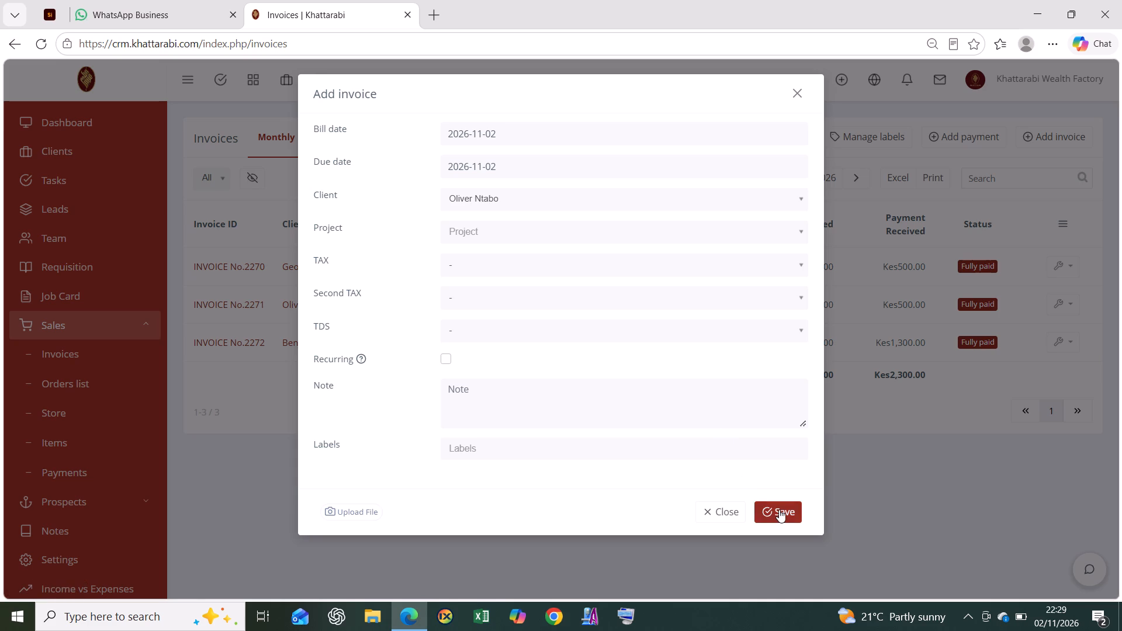
pyautogui.click(779, 509)
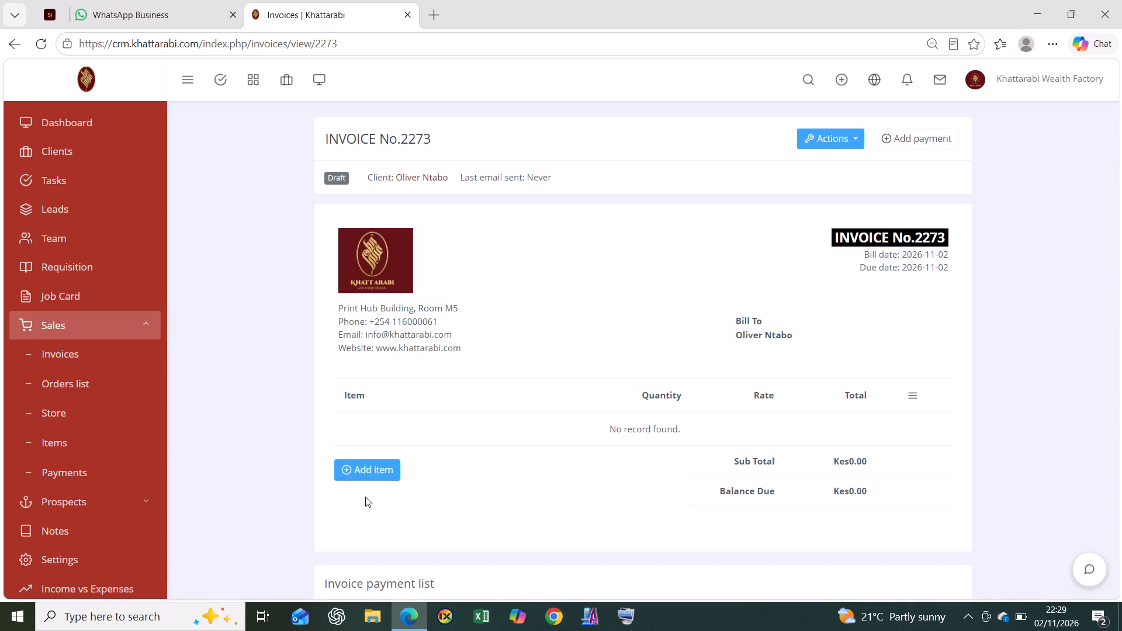
# Start a new item on this invoice, created rather than picked from the existing items.
pyautogui.click(372, 459)
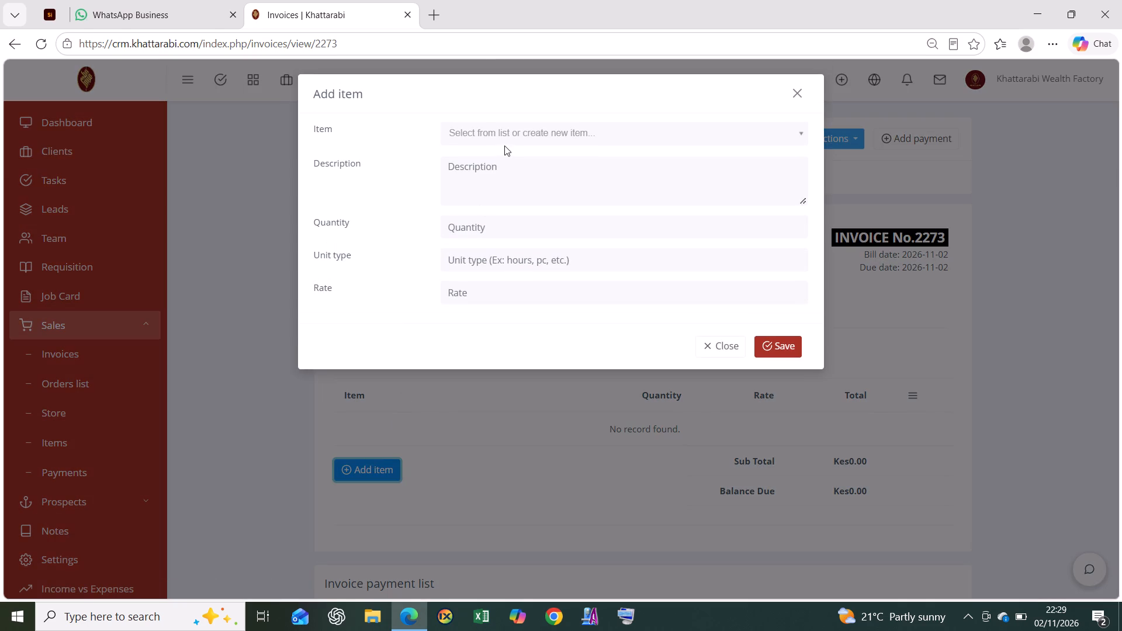
pyautogui.click(504, 130)
pyautogui.press('Down')
pyautogui.press('Down')
pyautogui.press('Down')
pyautogui.press('Down')
pyautogui.press('Down')
pyautogui.press('Down')
pyautogui.press('Down')
pyautogui.press('Down')
pyautogui.press('Down')
pyautogui.press('Down')
pyautogui.press('Down')
pyautogui.press('Down')
pyautogui.press('Down')
pyautogui.press('Down')
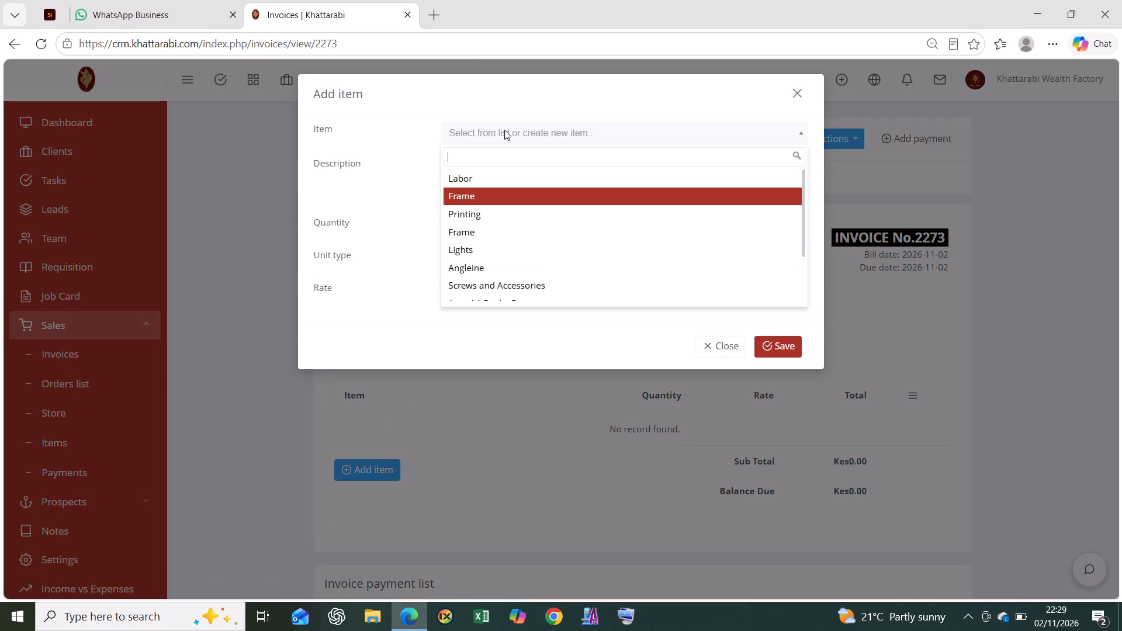
pyautogui.click(493, 286)
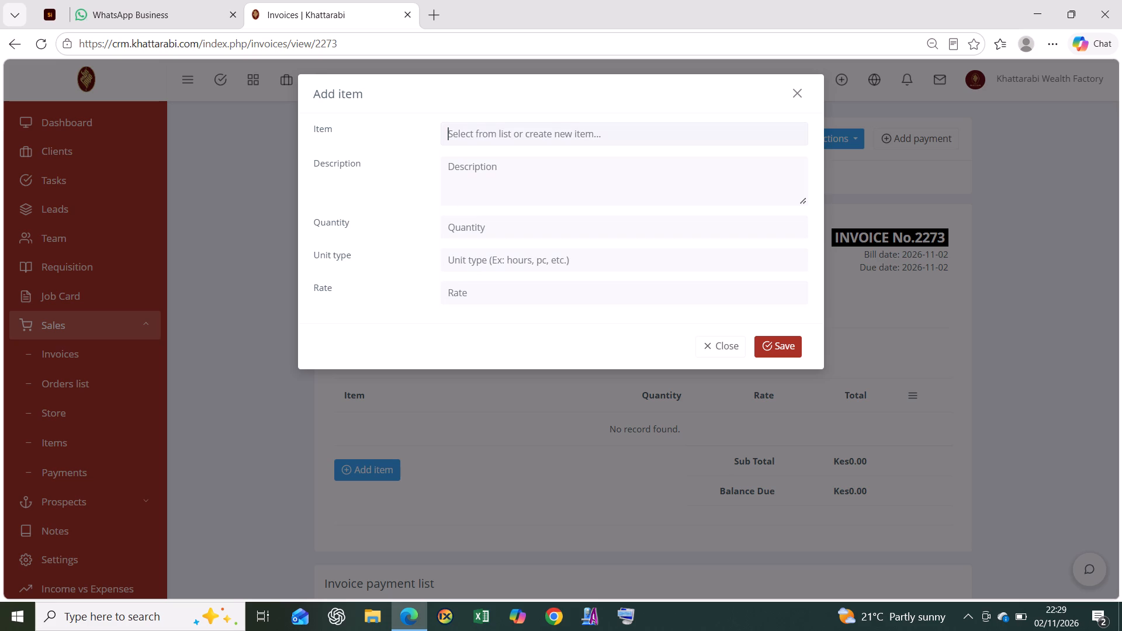
# Name the new item Perspex Printing, set its quantity to 1 and rate to 800, and save it to the invoice.
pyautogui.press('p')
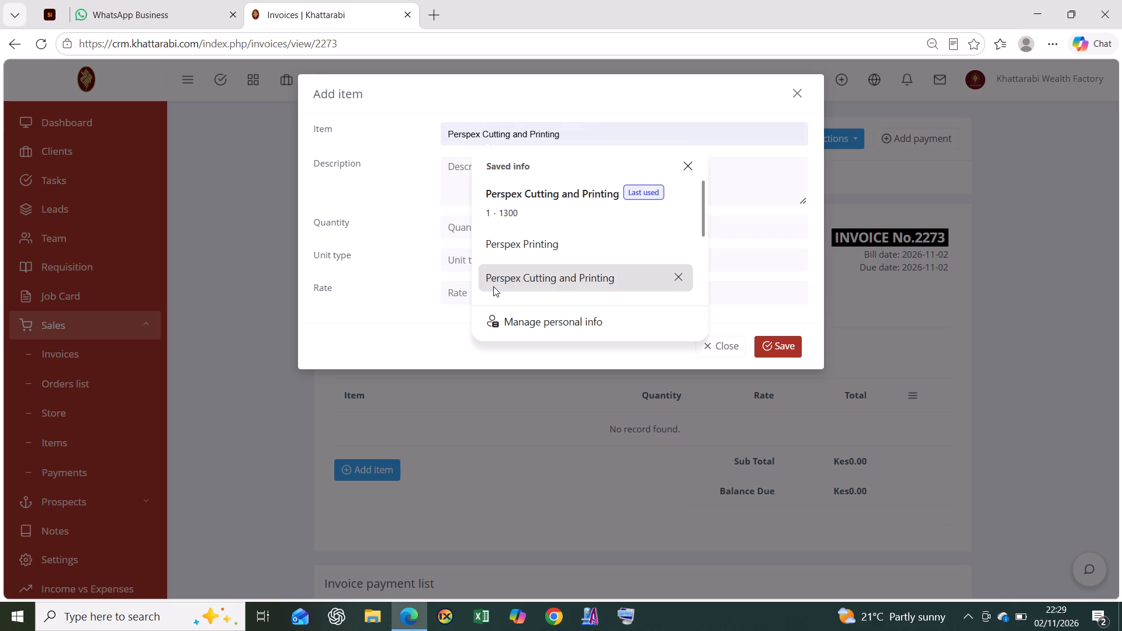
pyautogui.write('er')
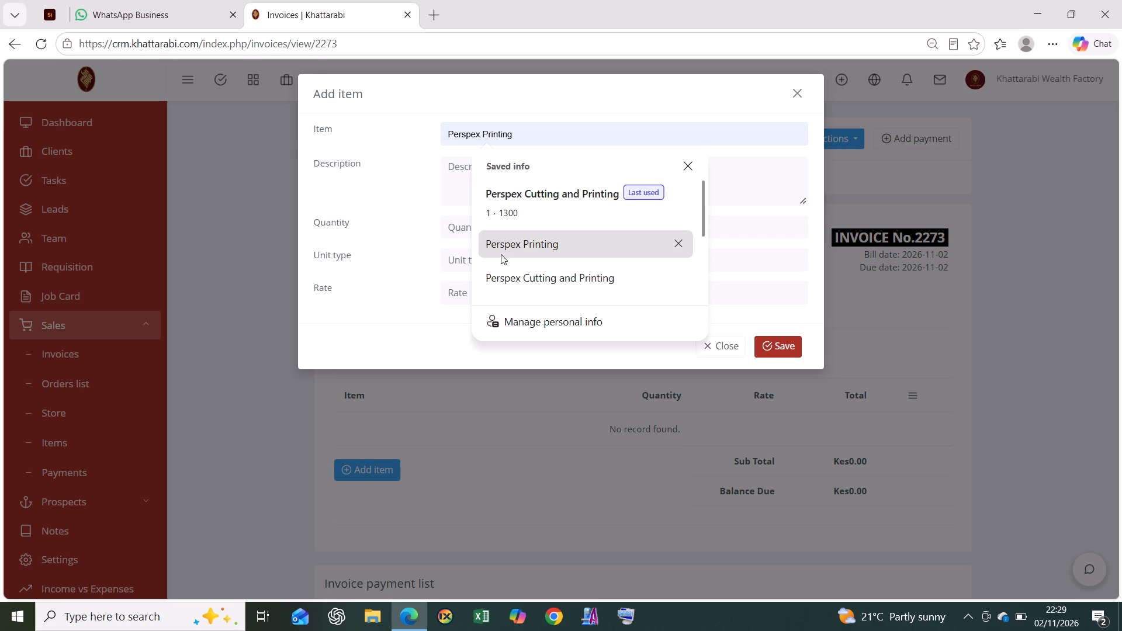
pyautogui.click(501, 254)
pyautogui.click(500, 234)
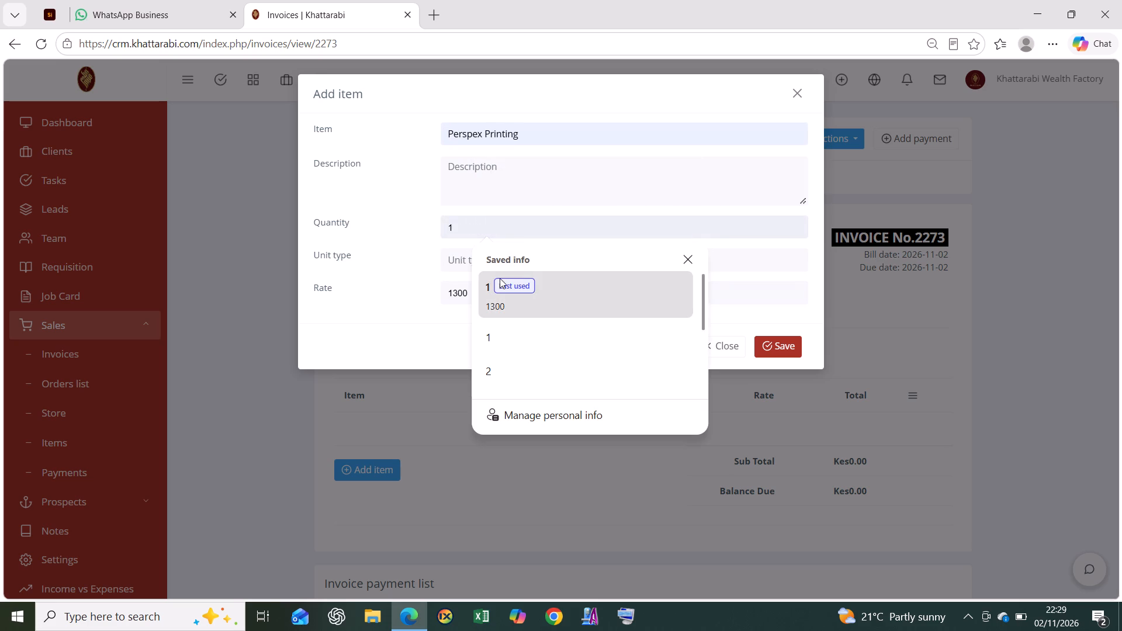
pyautogui.click(501, 284)
pyautogui.click(459, 295)
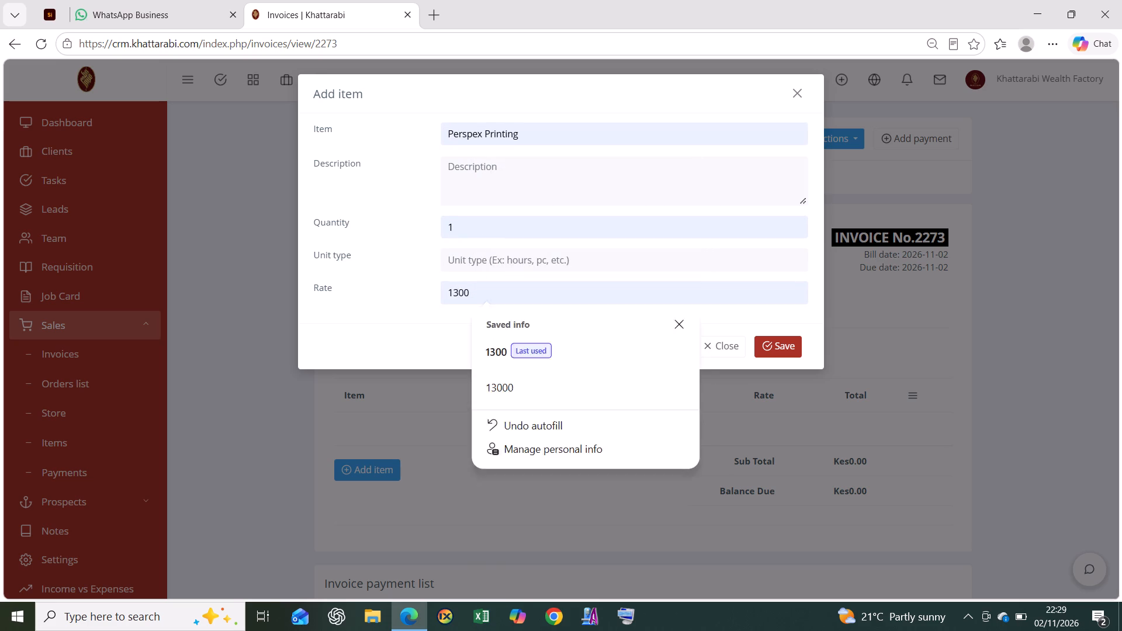
pyautogui.press('BackSpace')
pyautogui.press('BackSpace')
pyautogui.press('BackSpace')
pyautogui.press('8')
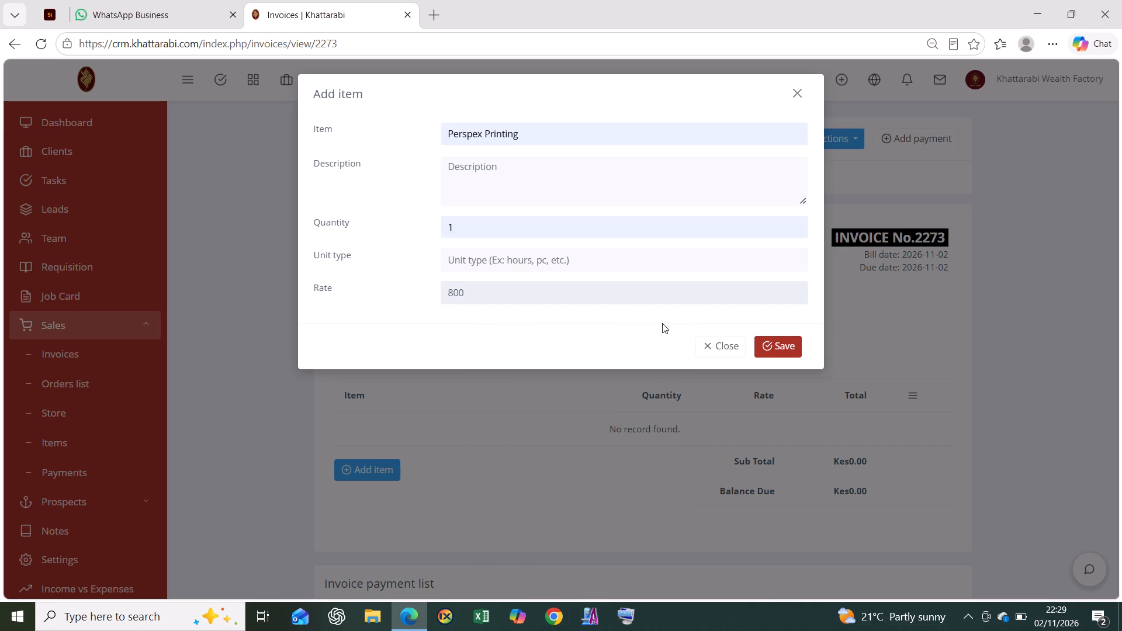
pyautogui.click(781, 344)
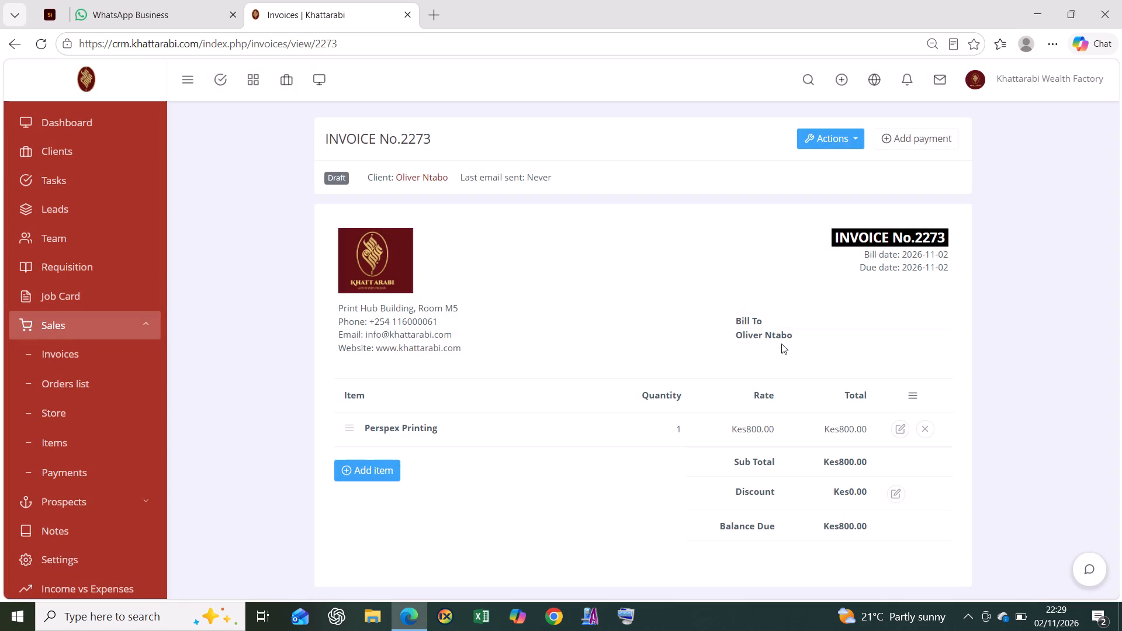
# Start a cash payment on the Perspex Printing invoice and enter its amount.
pyautogui.click(906, 144)
pyautogui.click(569, 202)
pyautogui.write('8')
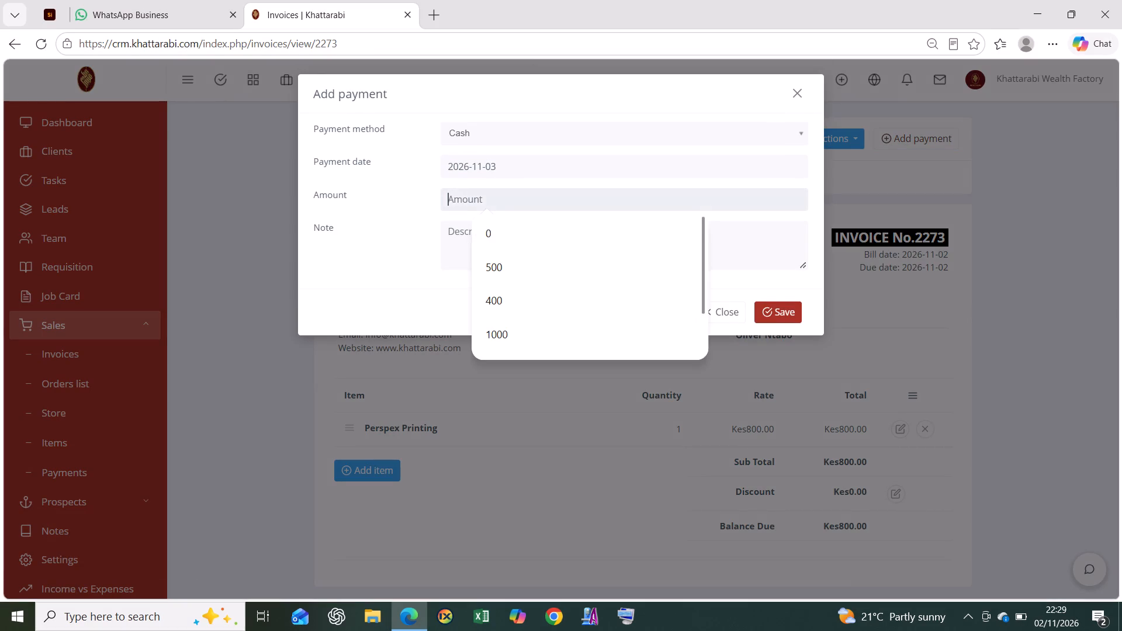
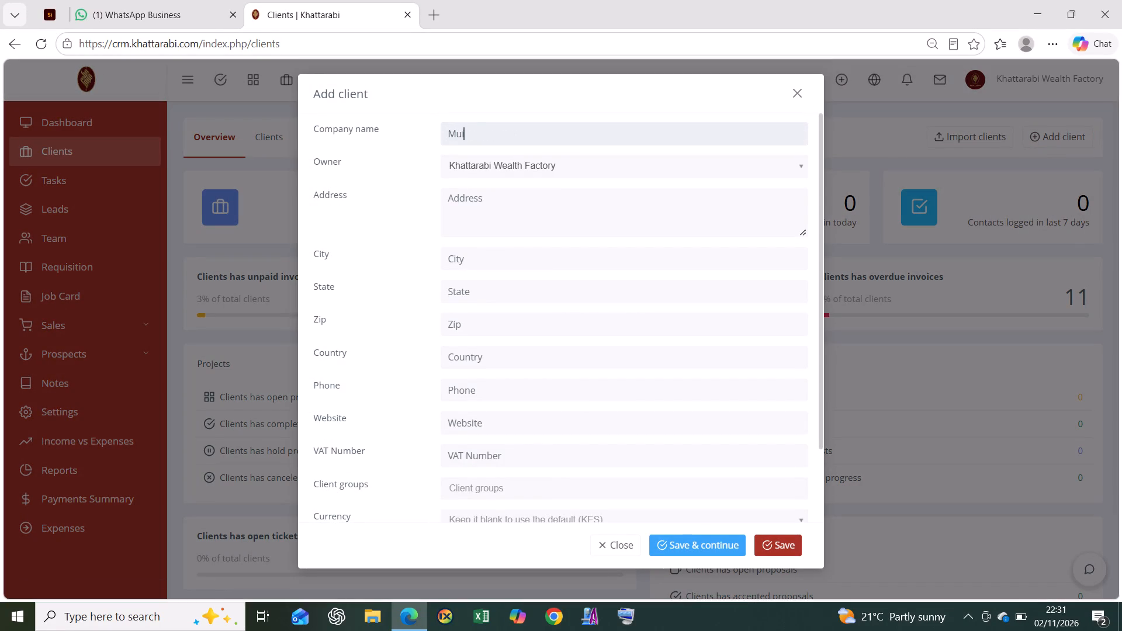
# Complete the new client's company name as Muinde and save the client record.
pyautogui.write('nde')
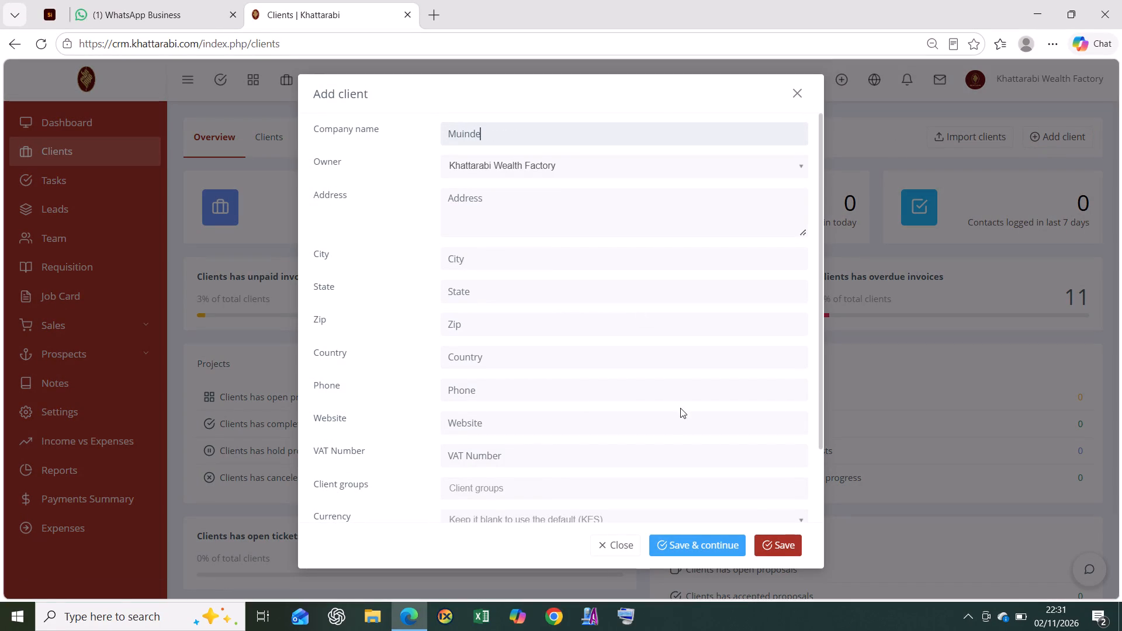
pyautogui.click(780, 545)
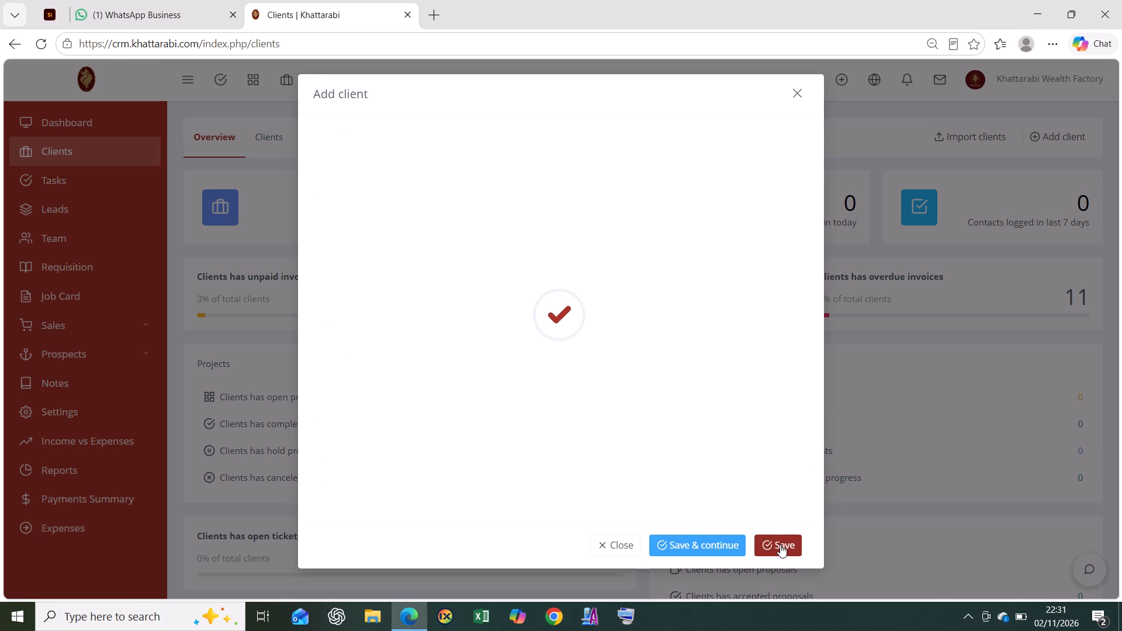
# Create and save a new invoice for the client Muinde, with bill date and due date both 2026-11-02.
pyautogui.click(109, 325)
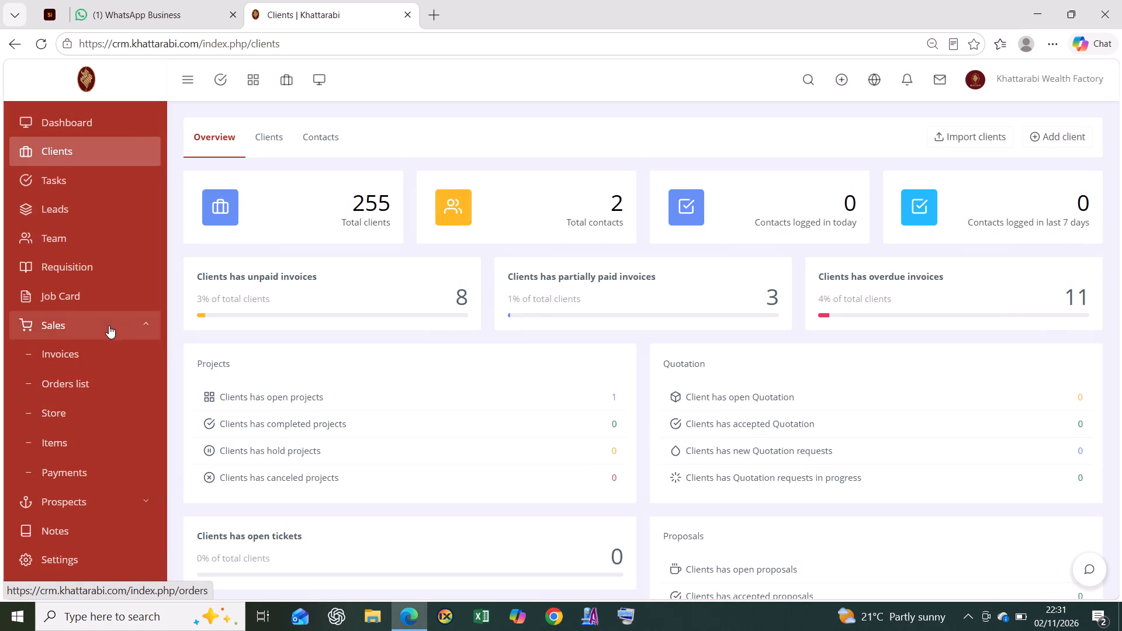
pyautogui.click(101, 358)
pyautogui.click(101, 358)
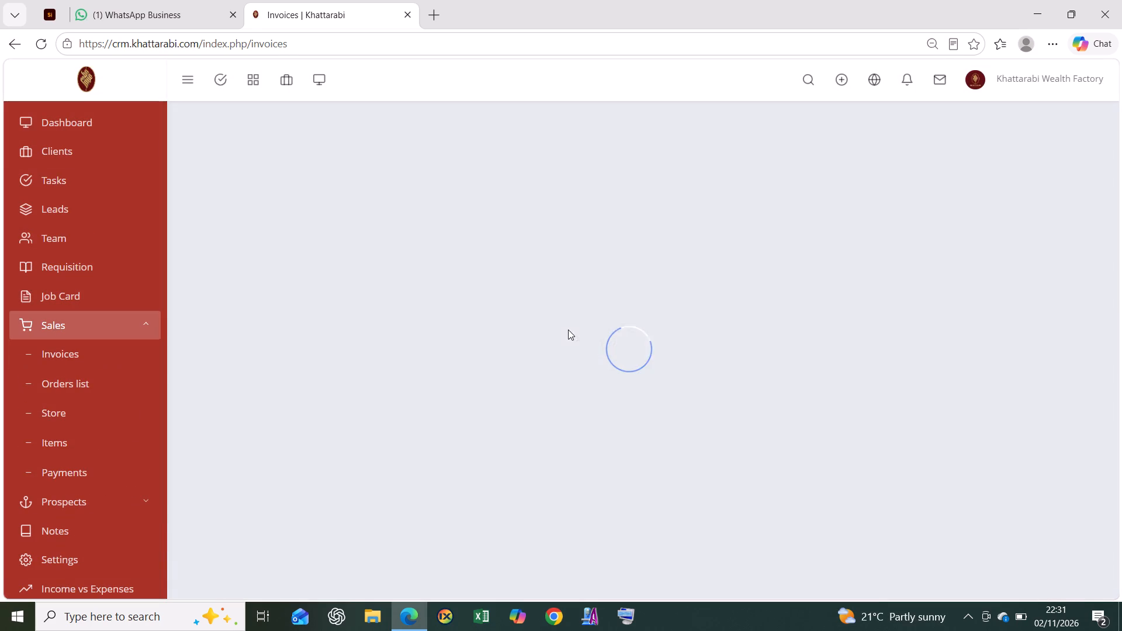
pyautogui.click(1051, 123)
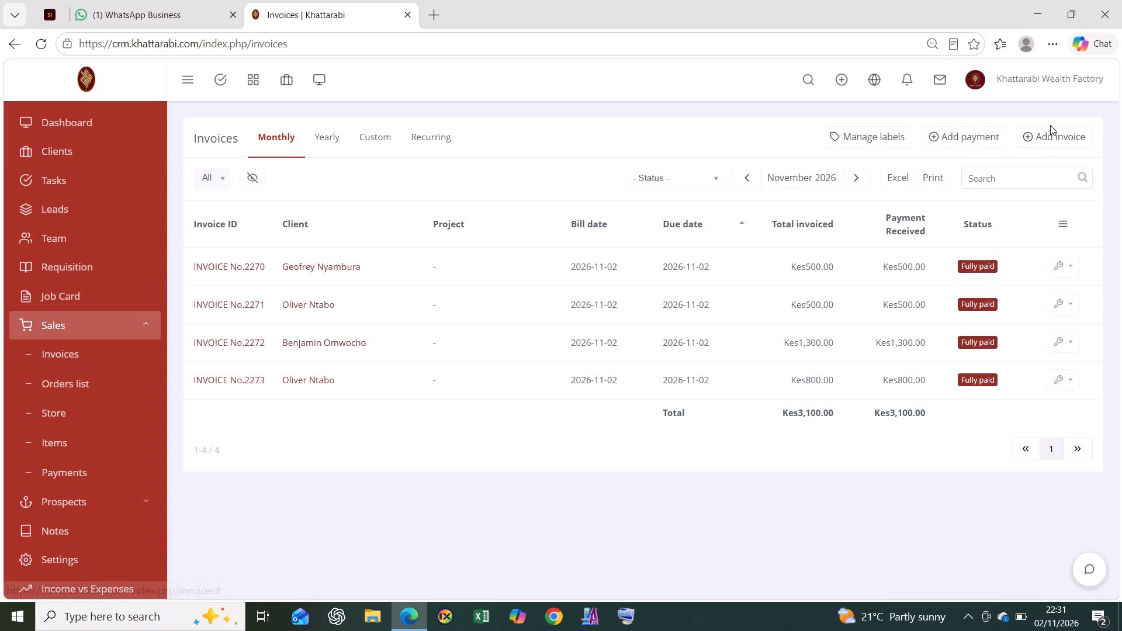
pyautogui.click(1041, 137)
pyautogui.moveTo(508, 131); pyautogui.dragTo(473, 220)
pyautogui.click(473, 220)
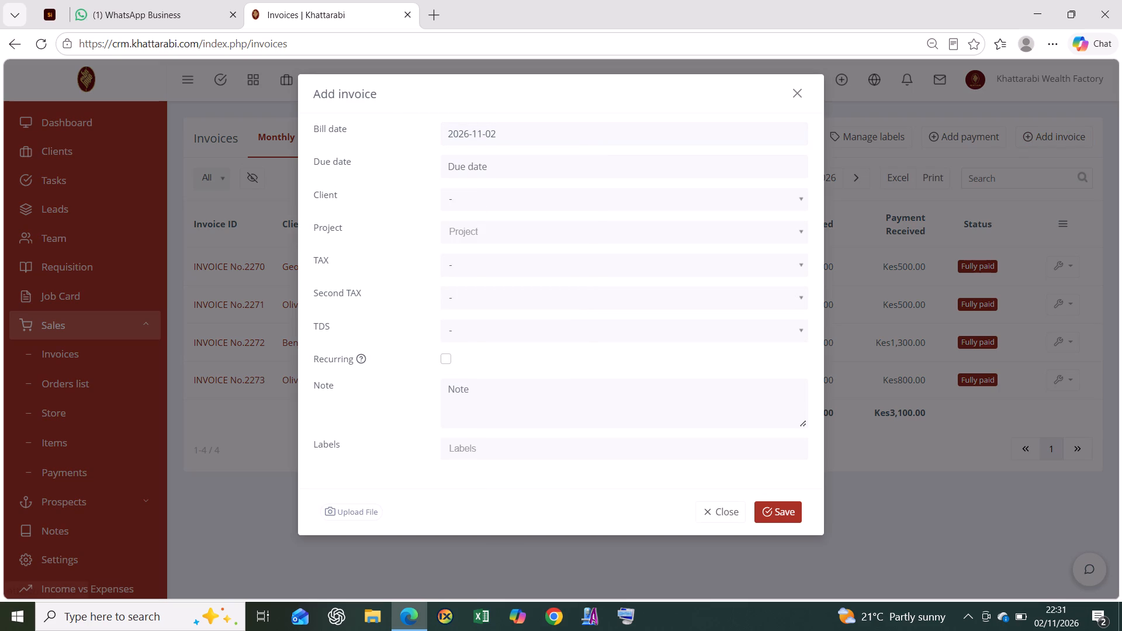
pyautogui.moveTo(496, 162); pyautogui.dragTo(471, 252)
pyautogui.click(471, 252)
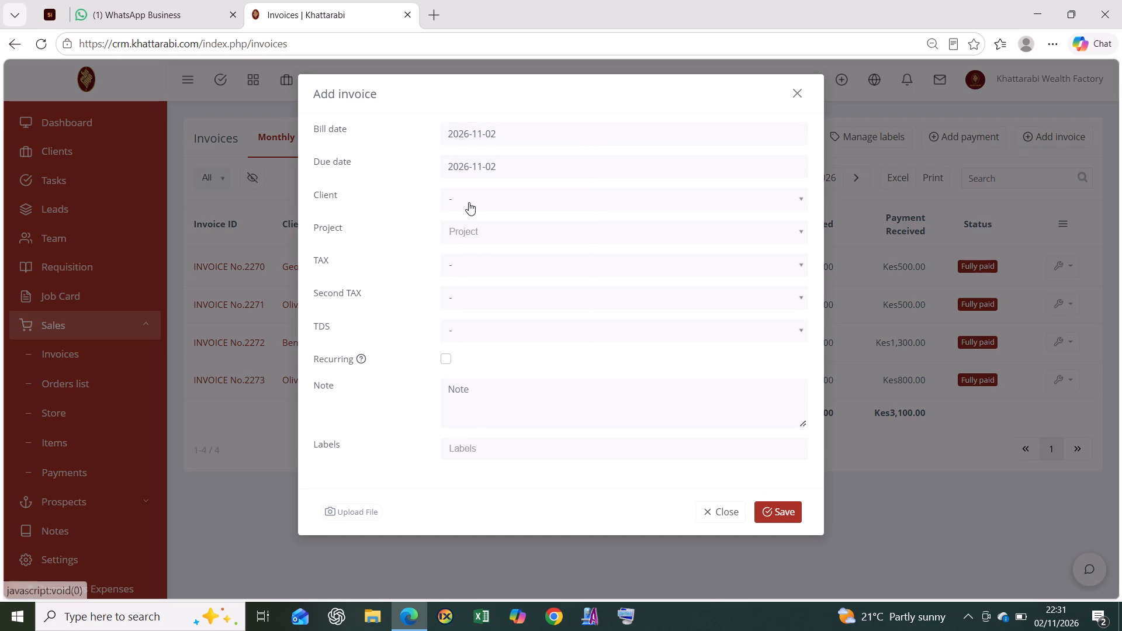
pyautogui.click(469, 202)
pyautogui.press('m')
pyautogui.write('uin')
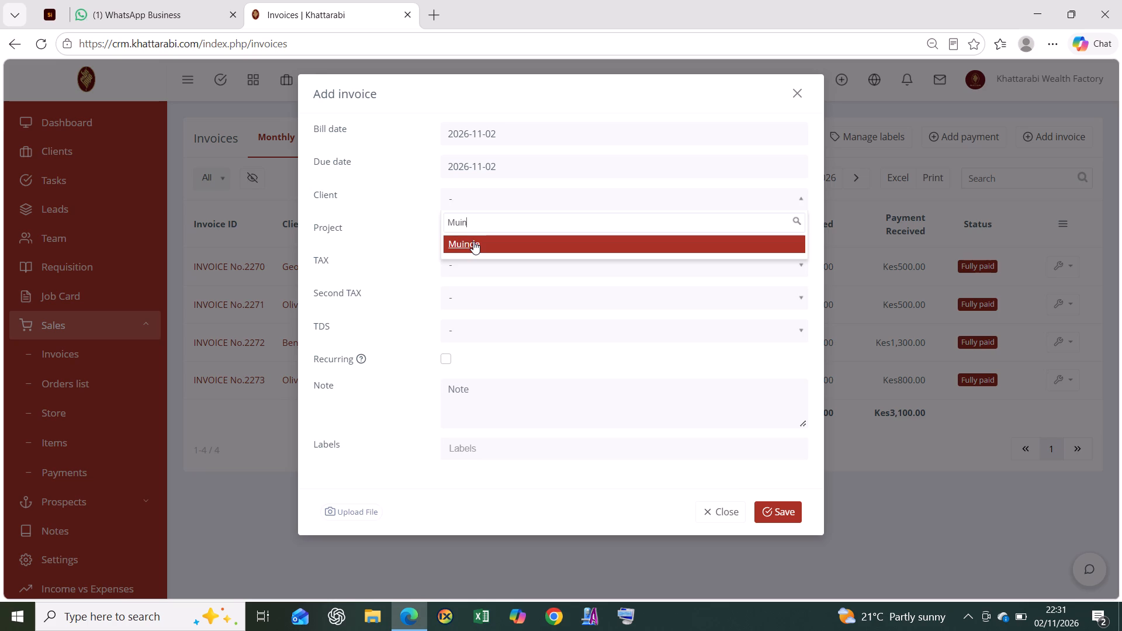
pyautogui.click(473, 241)
pyautogui.click(775, 514)
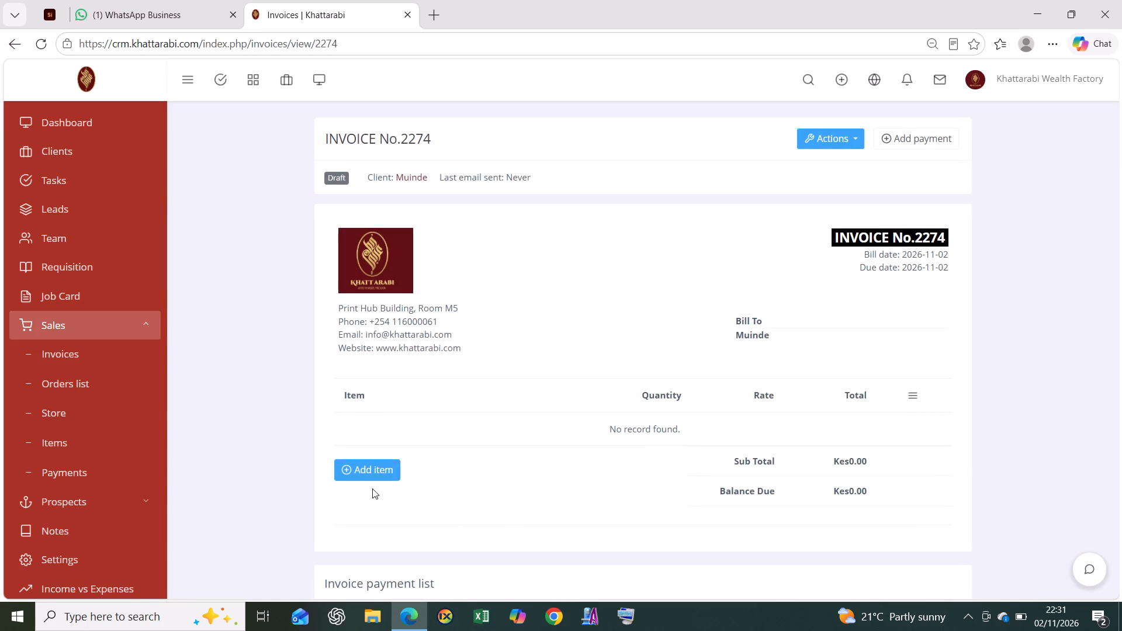
# Start a new item on the Muinde invoice, created rather than picked from the existing items.
pyautogui.click(365, 473)
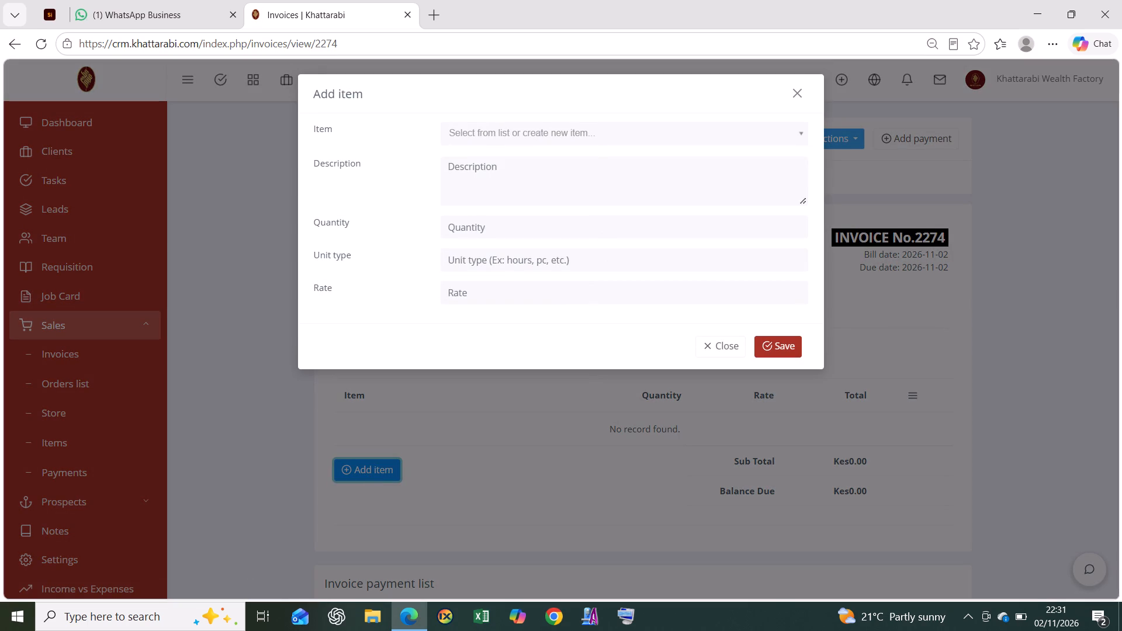
pyautogui.doubleClick(587, 135)
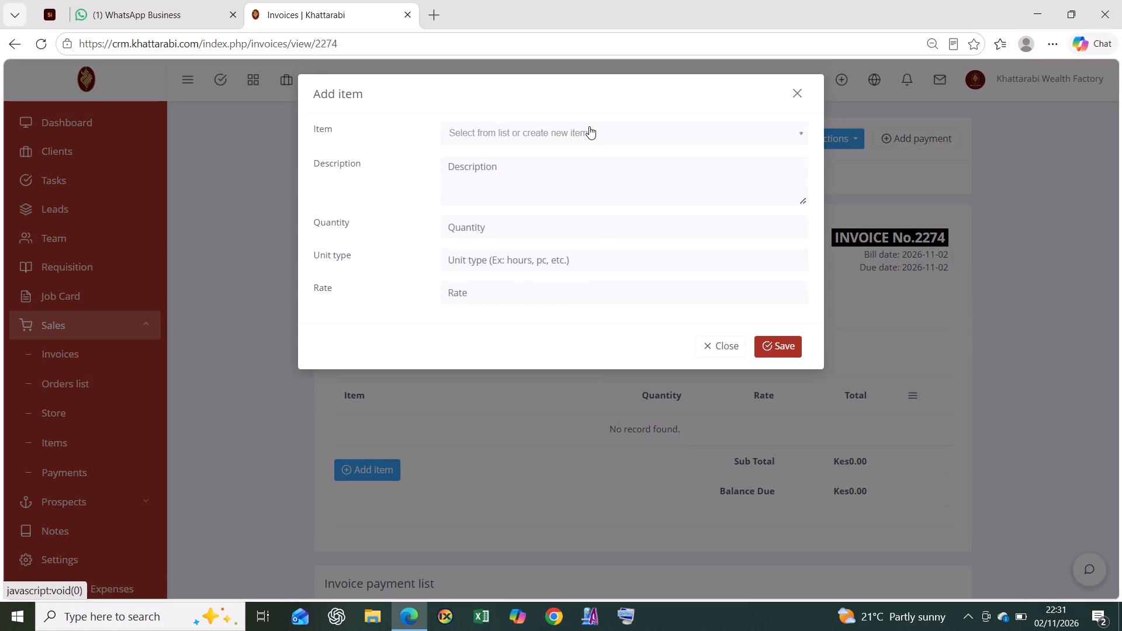
pyautogui.click(589, 126)
pyautogui.press('Down')
pyautogui.press('Down')
pyautogui.press('Down')
pyautogui.press('Down')
pyautogui.press('Down')
pyautogui.press('Down')
pyautogui.press('Down')
pyautogui.press('Down')
pyautogui.press('Down')
pyautogui.press('Down')
pyautogui.press('Down')
pyautogui.press('Down')
pyautogui.press('Down')
pyautogui.press('Down')
pyautogui.press('Down')
pyautogui.press('Down')
pyautogui.press('Down')
pyautogui.press('Down')
pyautogui.press('Down')
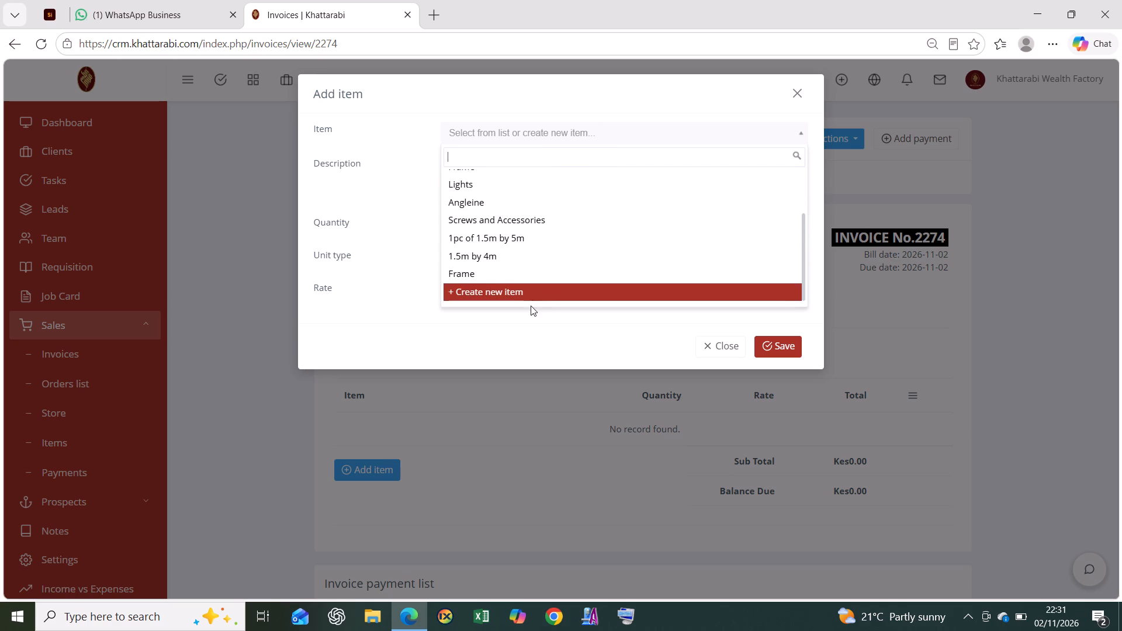
pyautogui.click(531, 301)
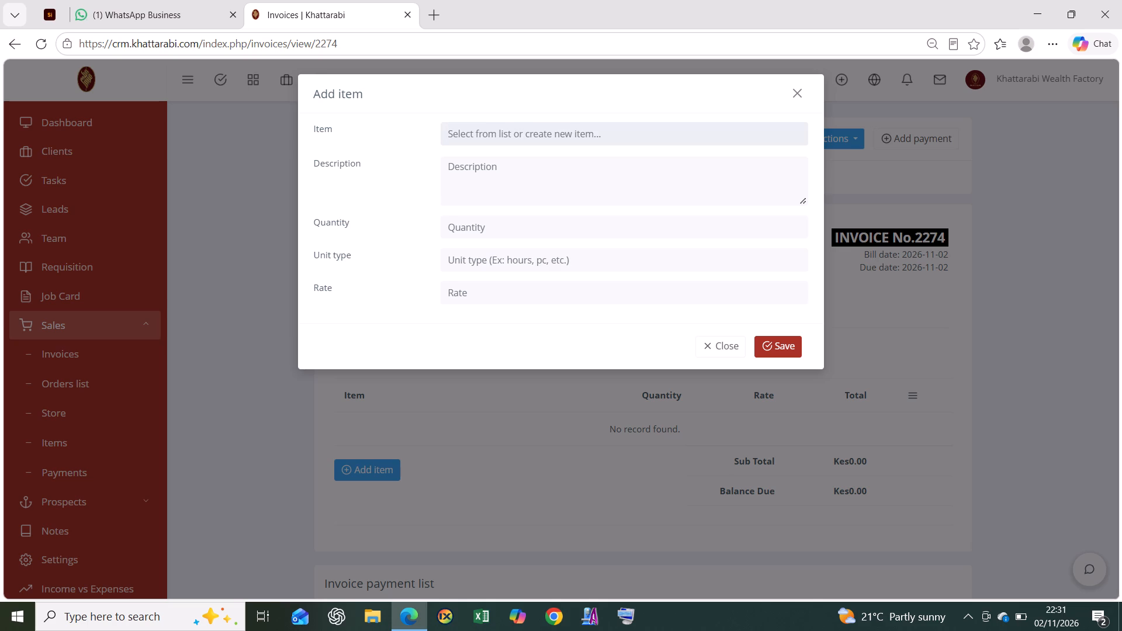
# Name the new item Abs printing.
pyautogui.press('a')
pyautogui.press('b')
pyautogui.press('s')
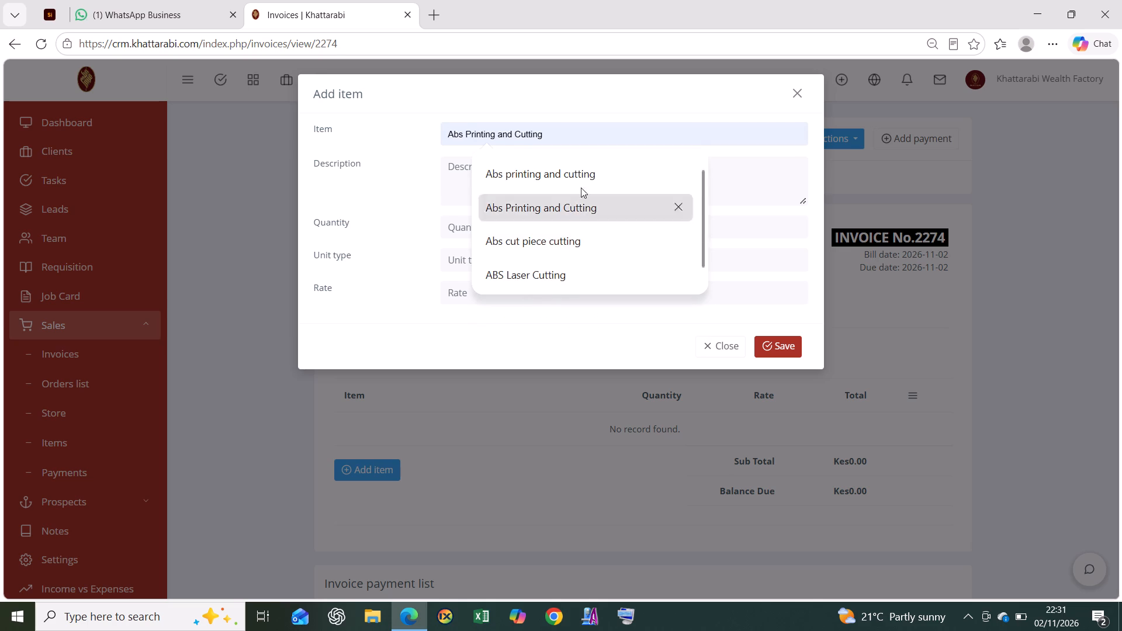
pyautogui.click(560, 170)
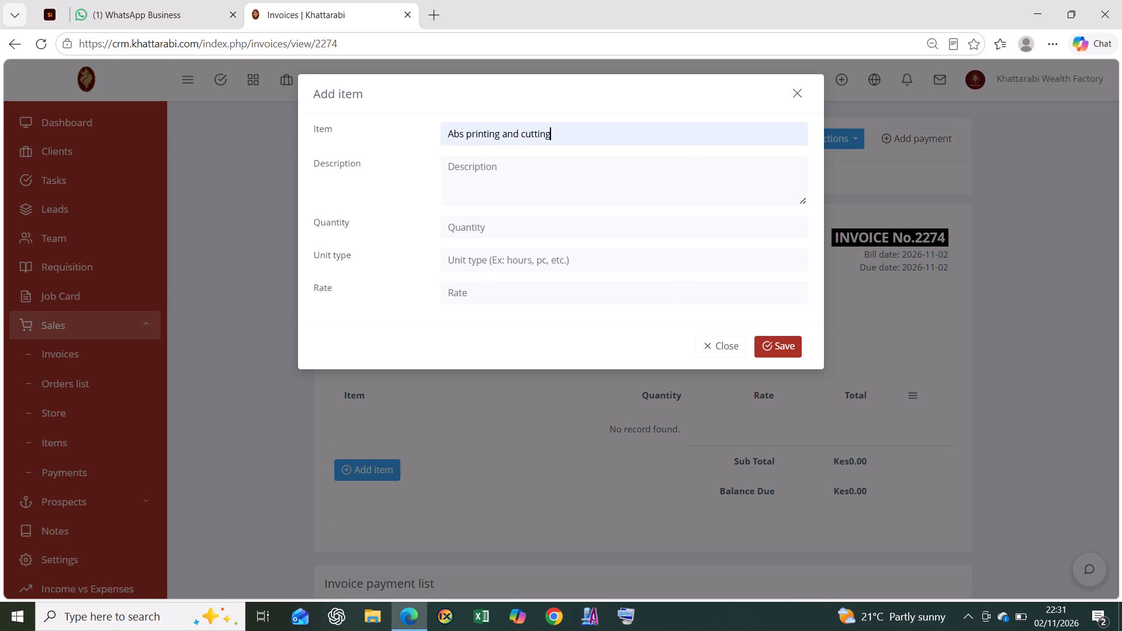
pyautogui.press('BackSpace')
pyautogui.press('BackSpace')
pyautogui.press('BackSpace')
pyautogui.press('BackSpace')
pyautogui.press('BackSpace')
pyautogui.press('BackSpace')
pyautogui.press('BackSpace')
pyautogui.press('BackSpace')
pyautogui.press('BackSpace')
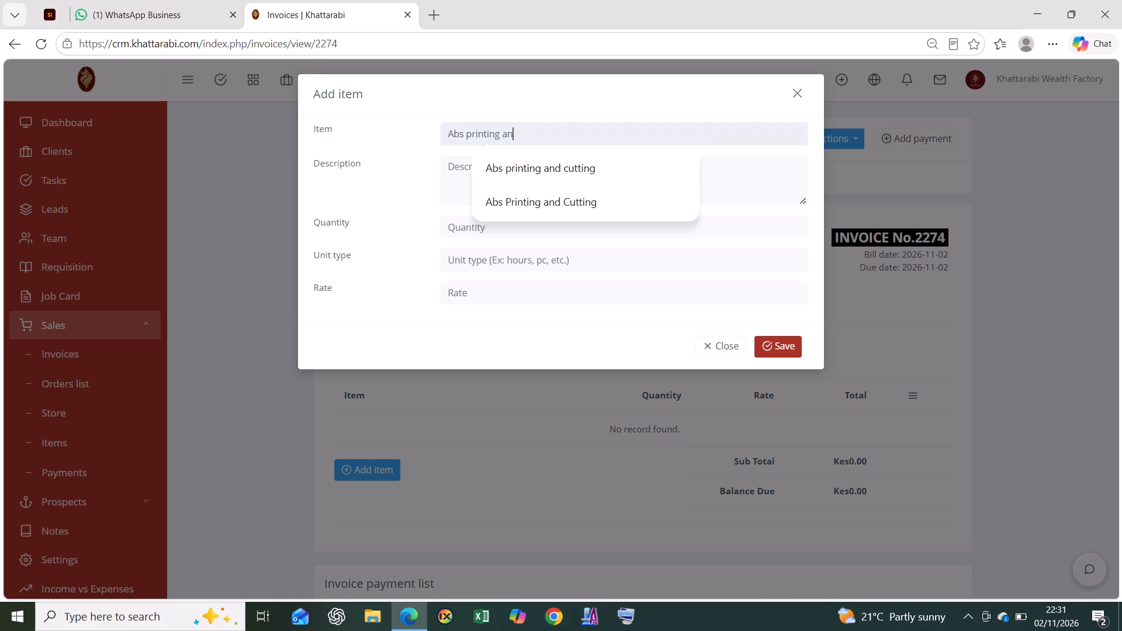
pyautogui.press('BackSpace')
pyautogui.press('BackSpace')
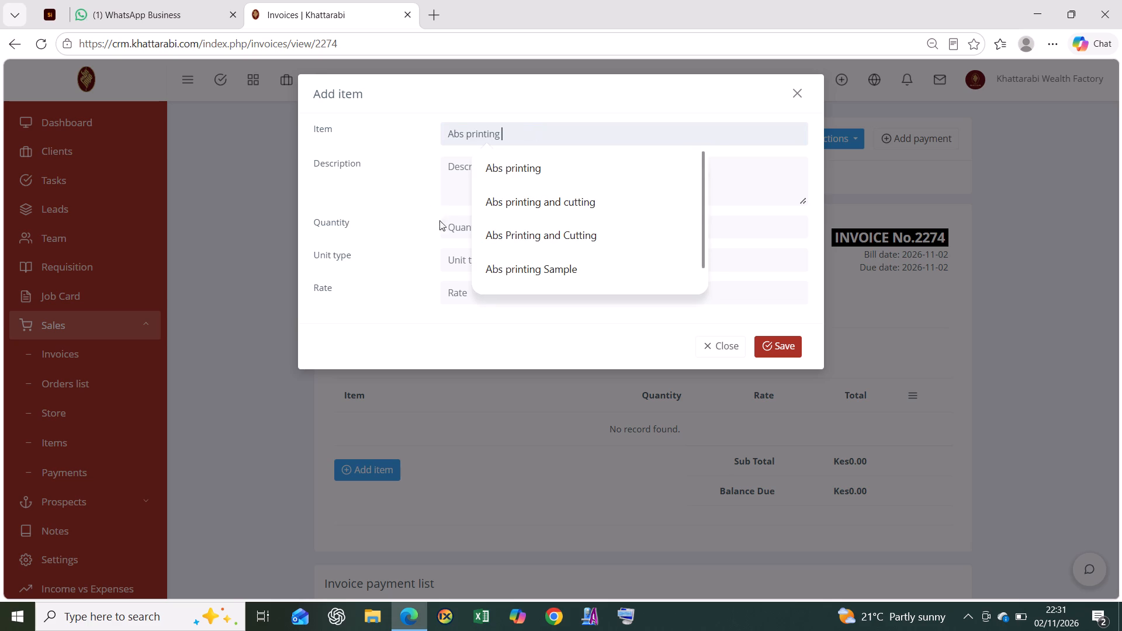
# Set the Abs printing item's quantity to 1 and its rate to 2400, and save it to the invoice.
pyautogui.doubleClick(443, 221)
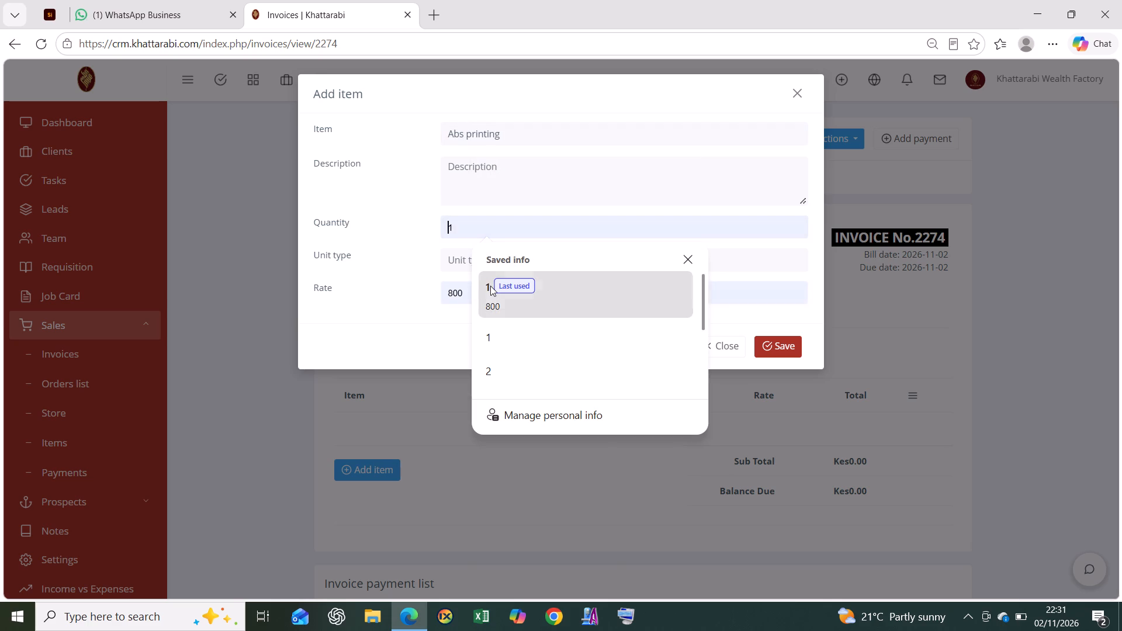
pyautogui.click(490, 286)
pyautogui.click(453, 296)
pyautogui.press('BackSpace')
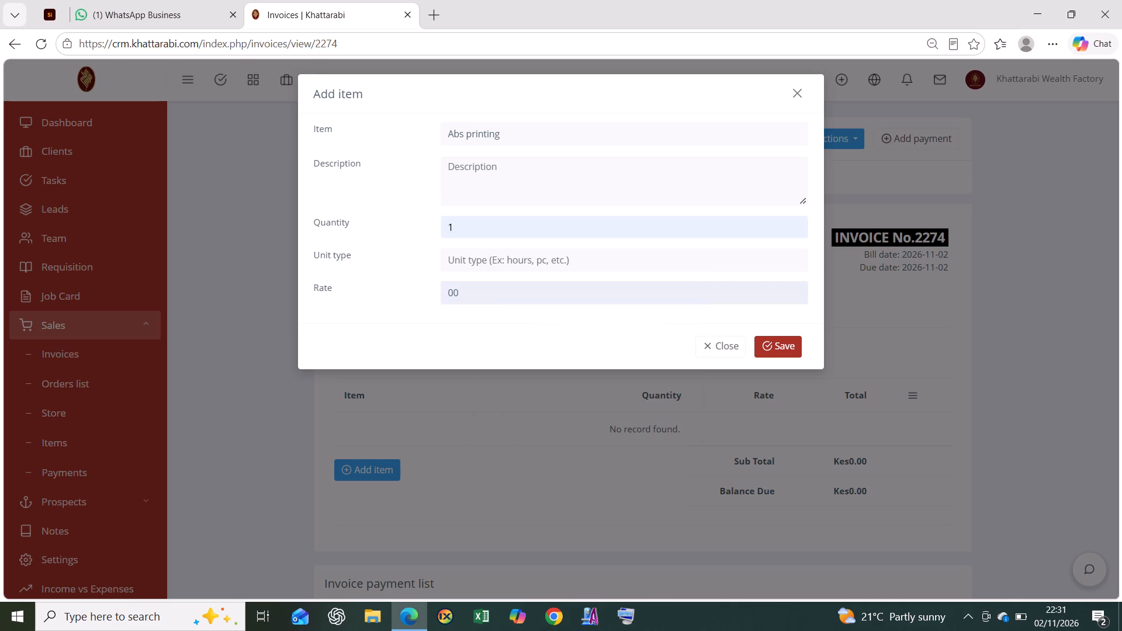
pyautogui.write('24')
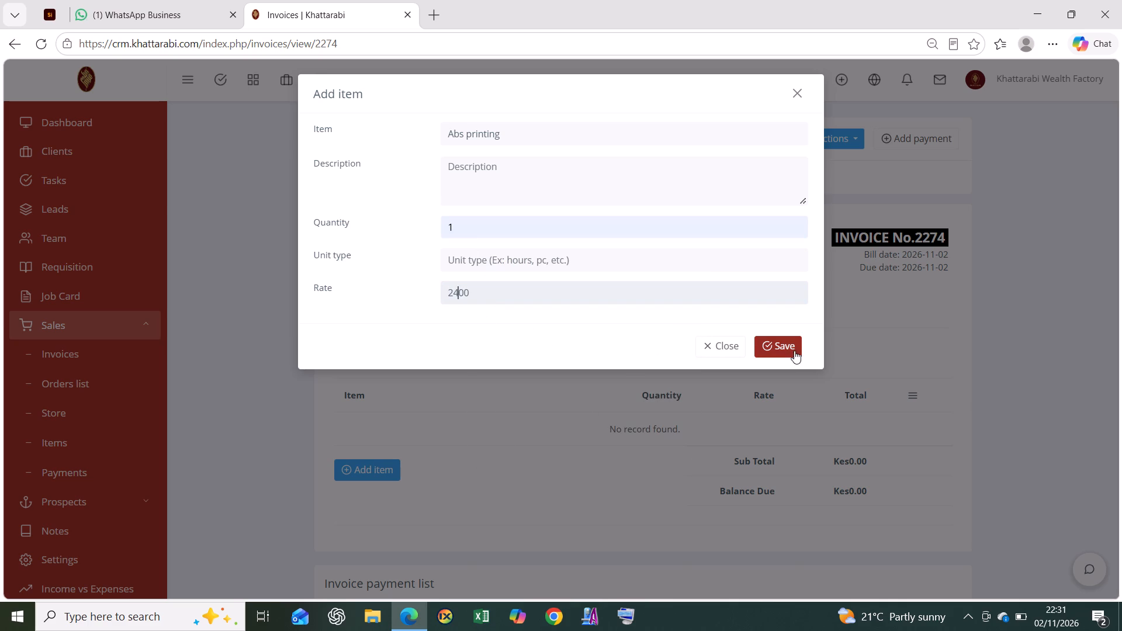
pyautogui.click(792, 349)
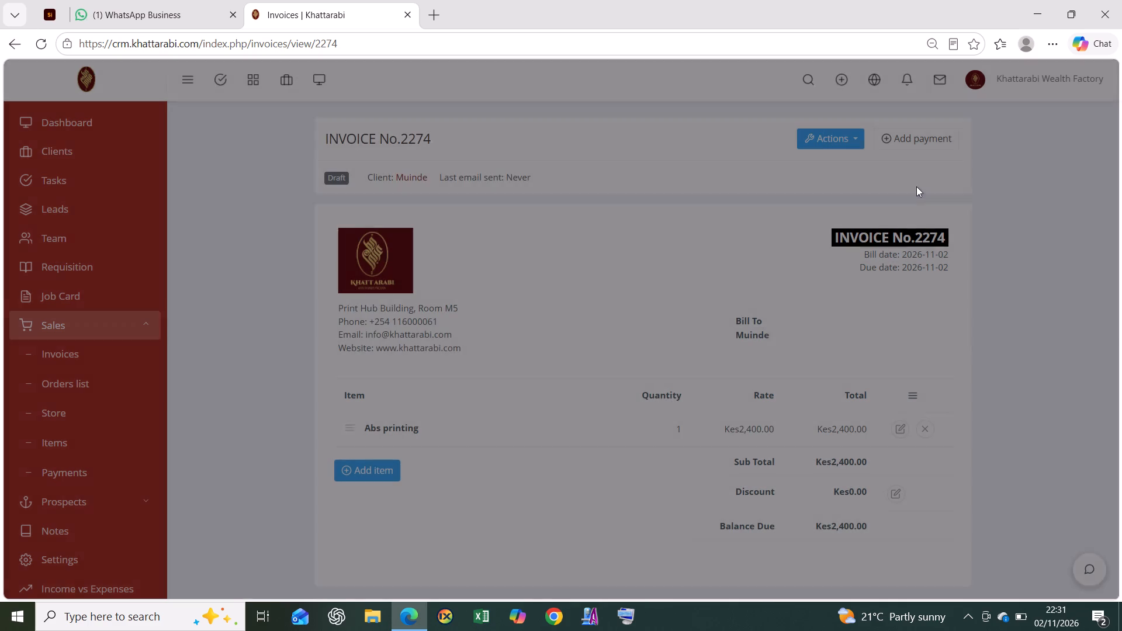
# Add a cash payment of 2400 to the Abs printing invoice and save it.
pyautogui.click(917, 144)
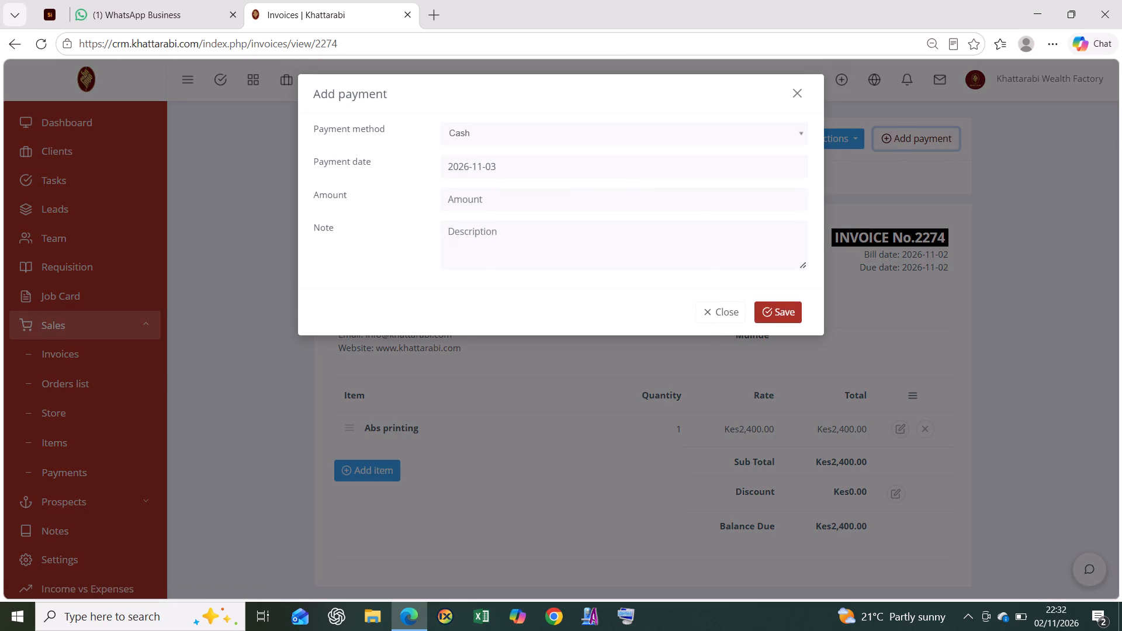
pyautogui.click(558, 200)
pyautogui.write('24000')
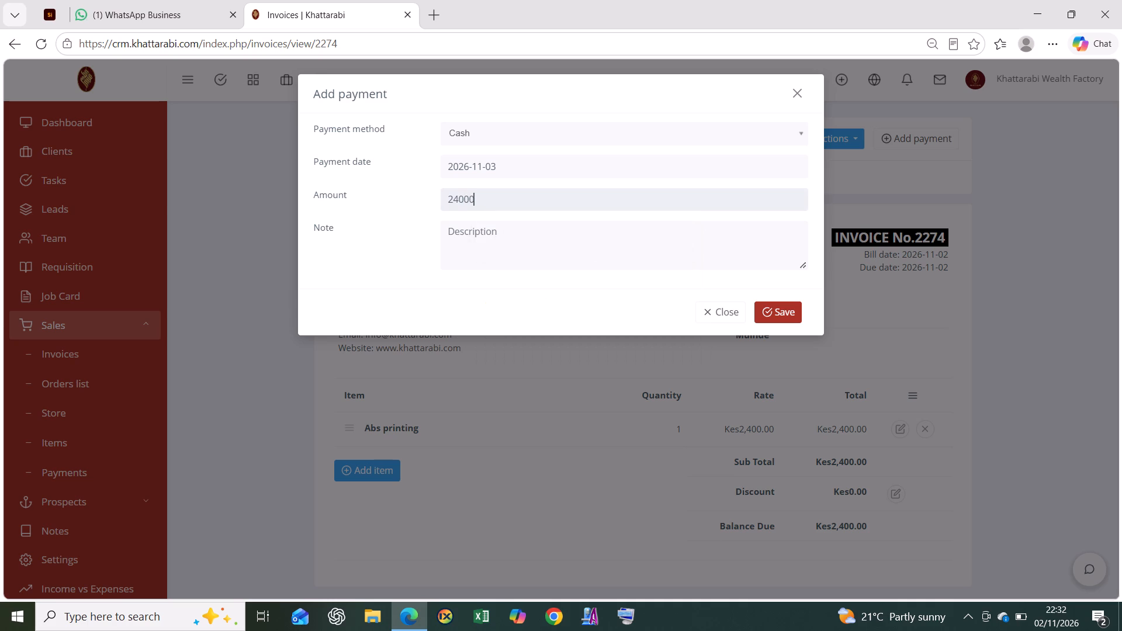
pyautogui.press('BackSpace')
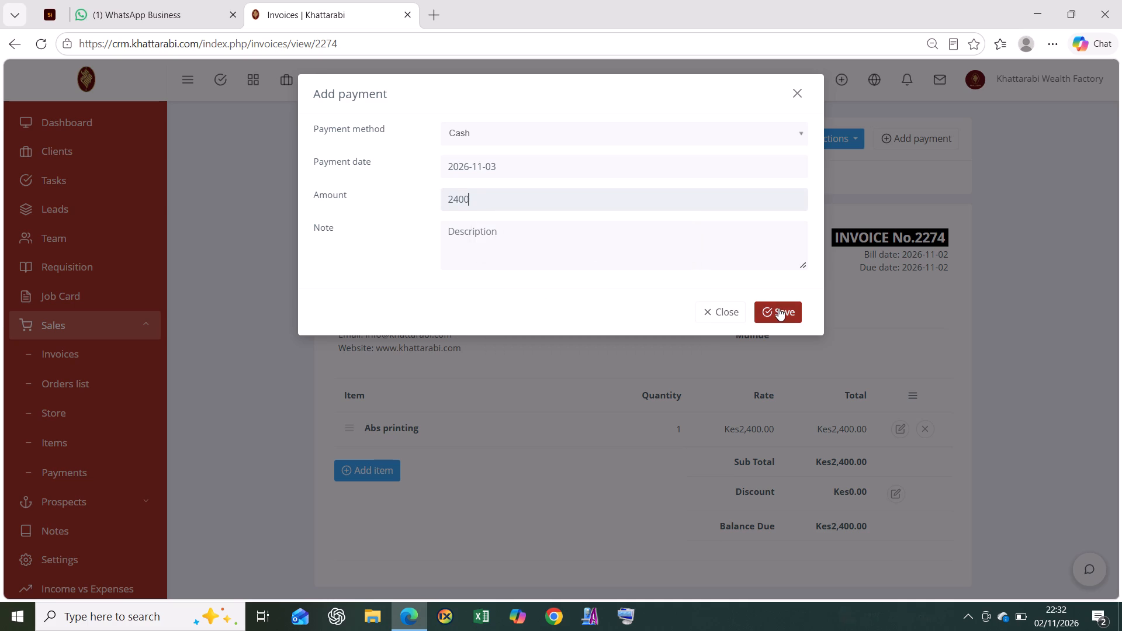
pyautogui.click(778, 308)
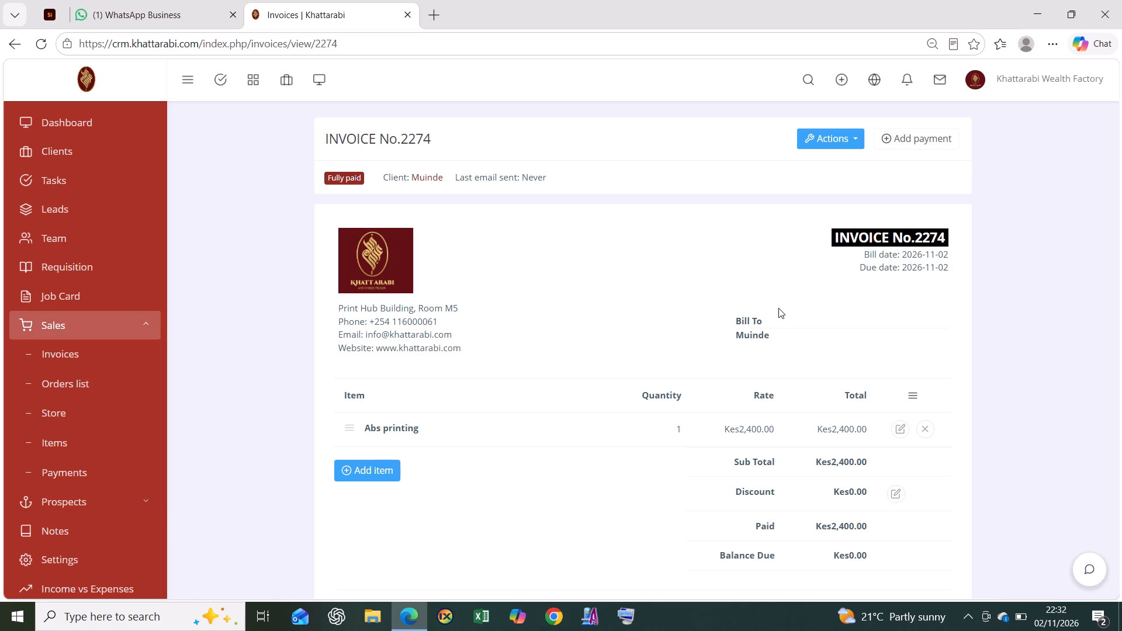
# Create and save another invoice for the existing client matching "edw", with bill date and due date both 2026-11-02.
pyautogui.click(92, 362)
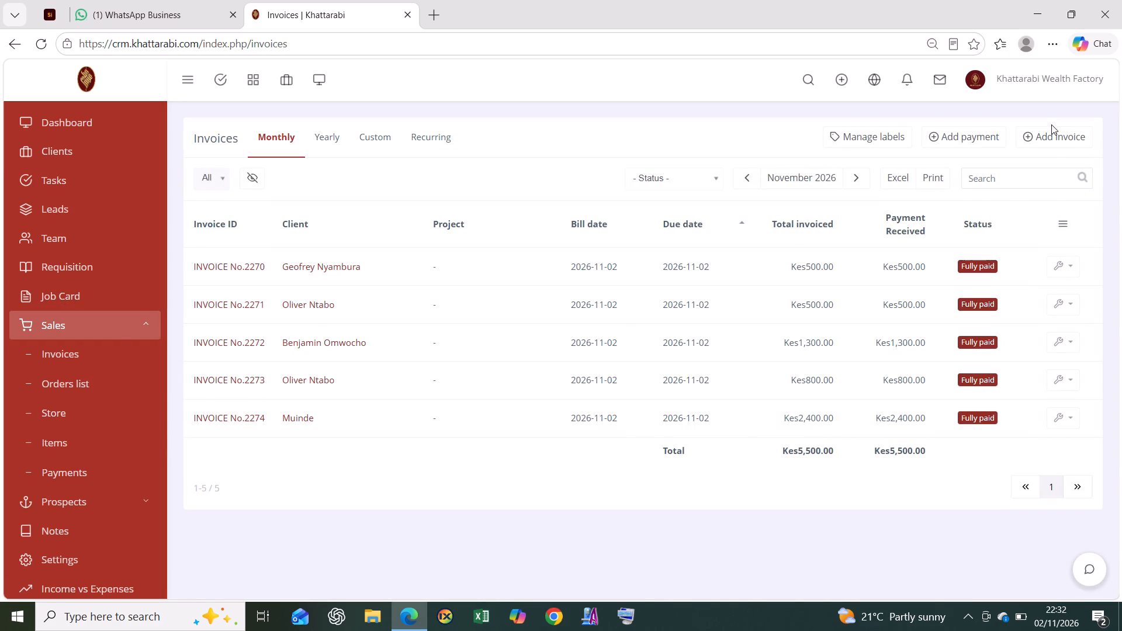
pyautogui.click(1050, 134)
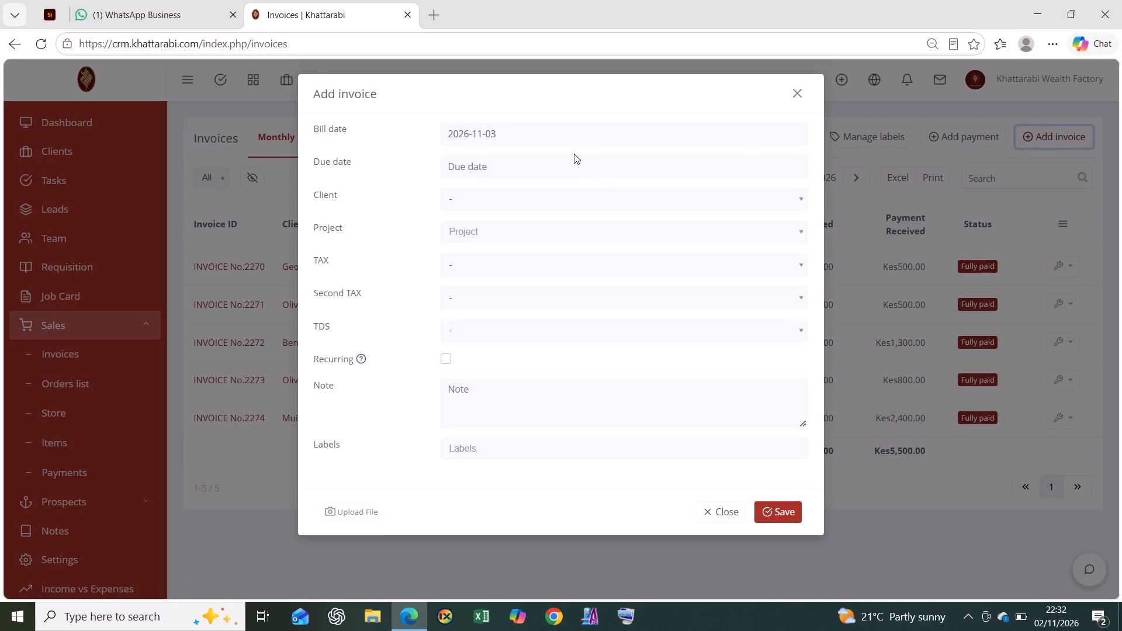
pyautogui.click(528, 130)
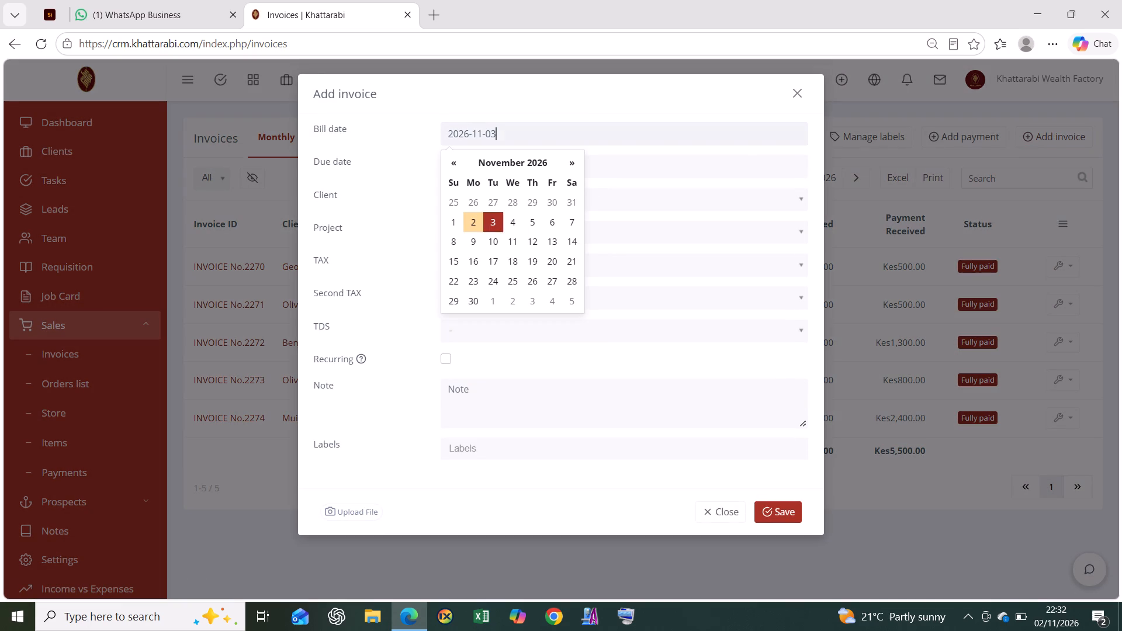
pyautogui.click(477, 220)
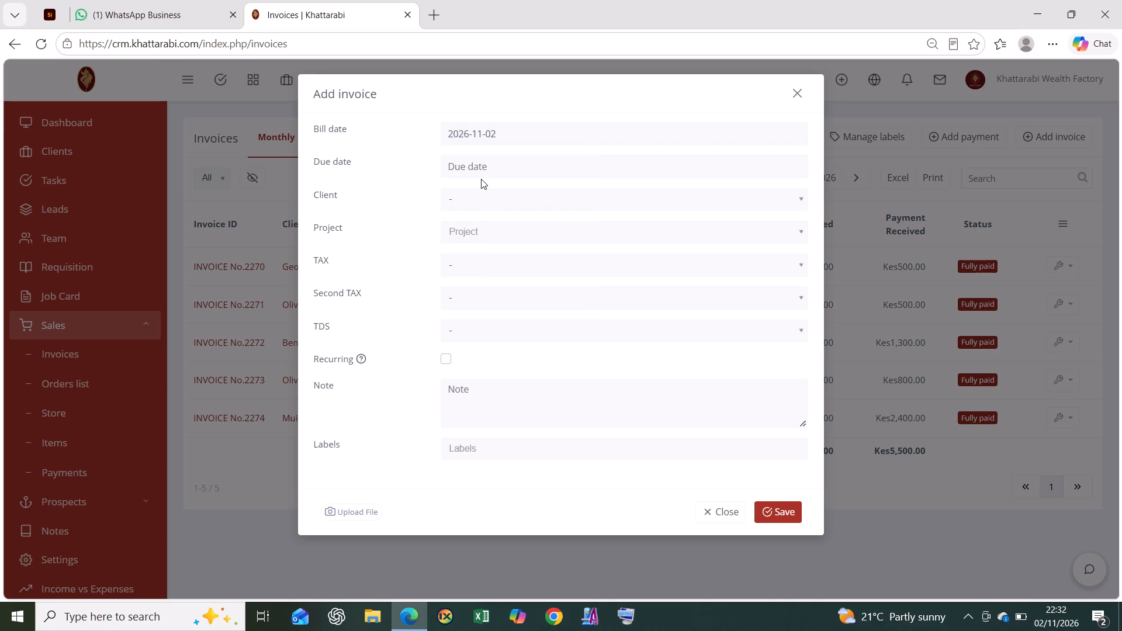
pyautogui.click(472, 183)
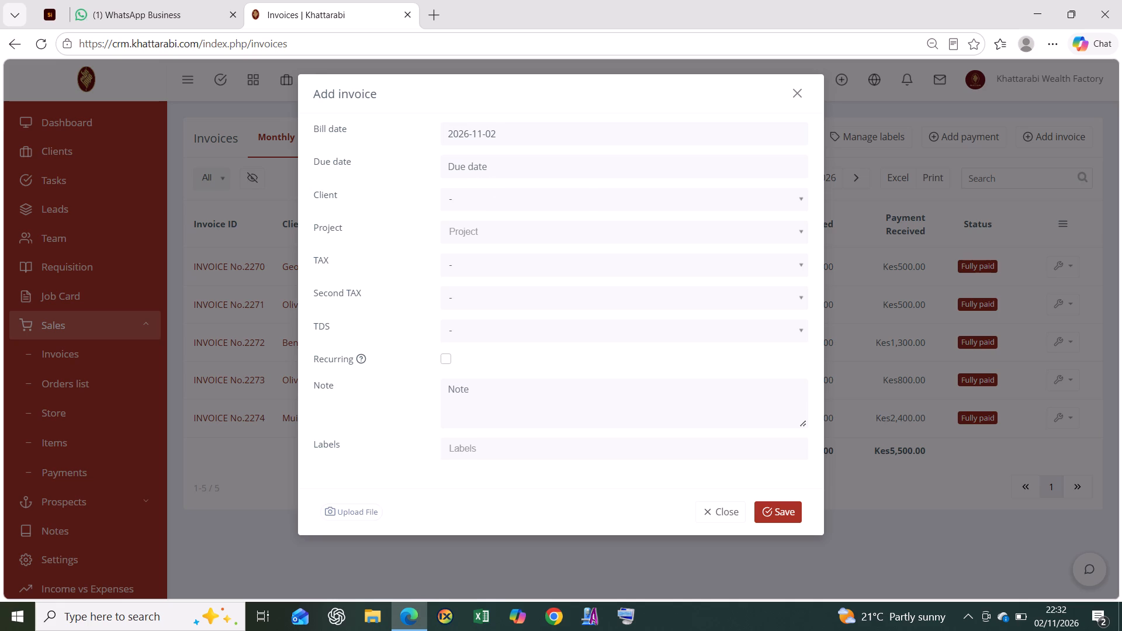
pyautogui.click(489, 176)
pyautogui.click(472, 262)
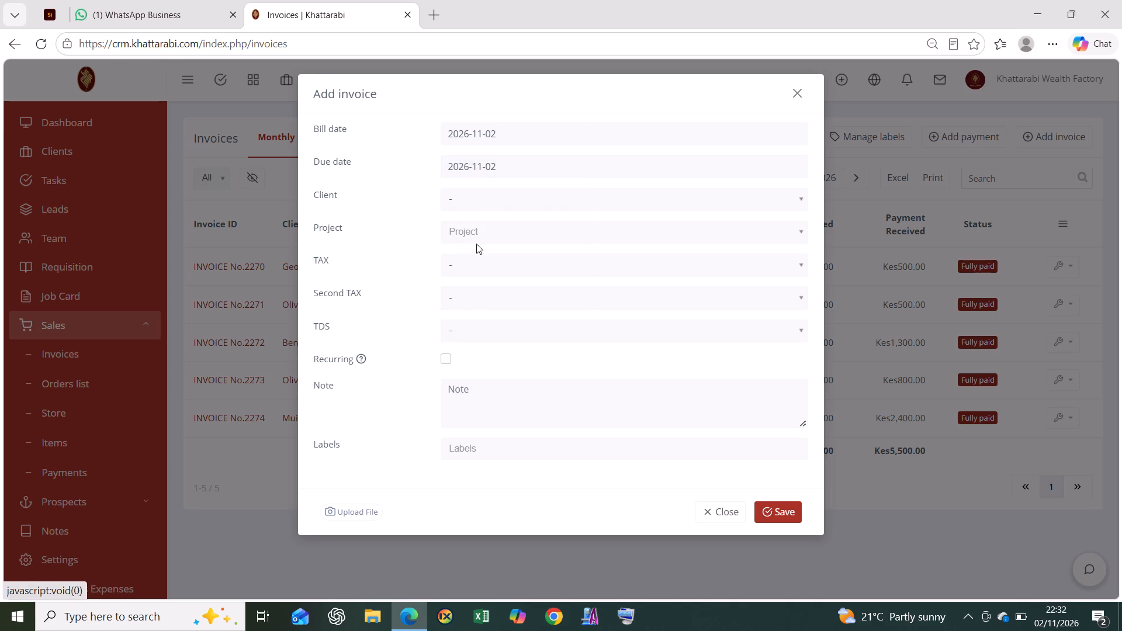
pyautogui.click(483, 204)
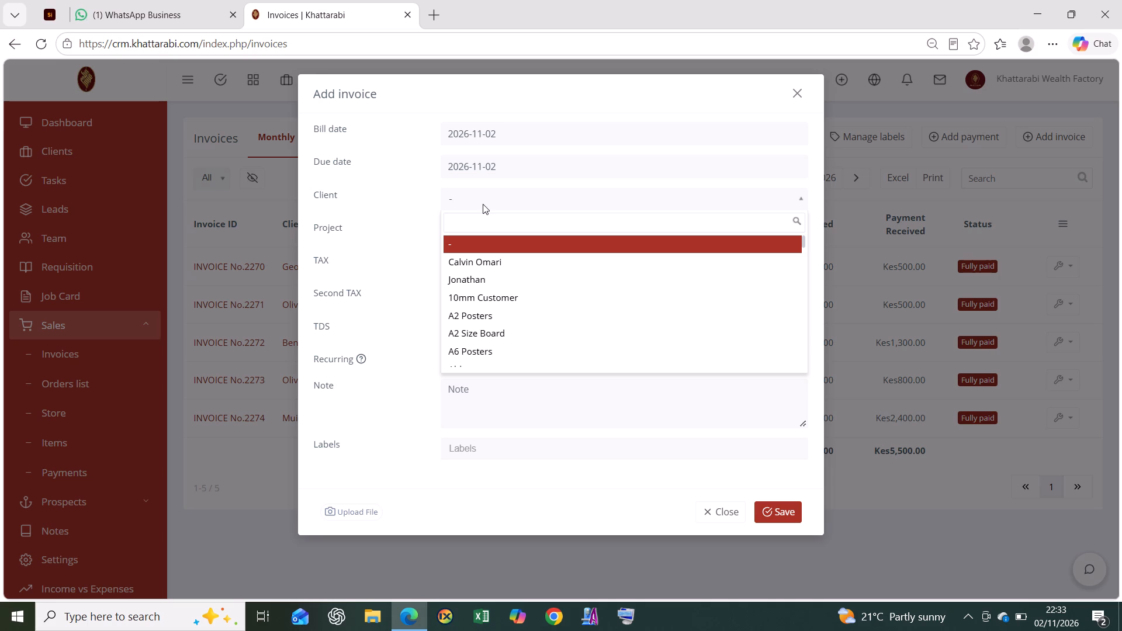
pyautogui.write('edw')
pyautogui.click(503, 241)
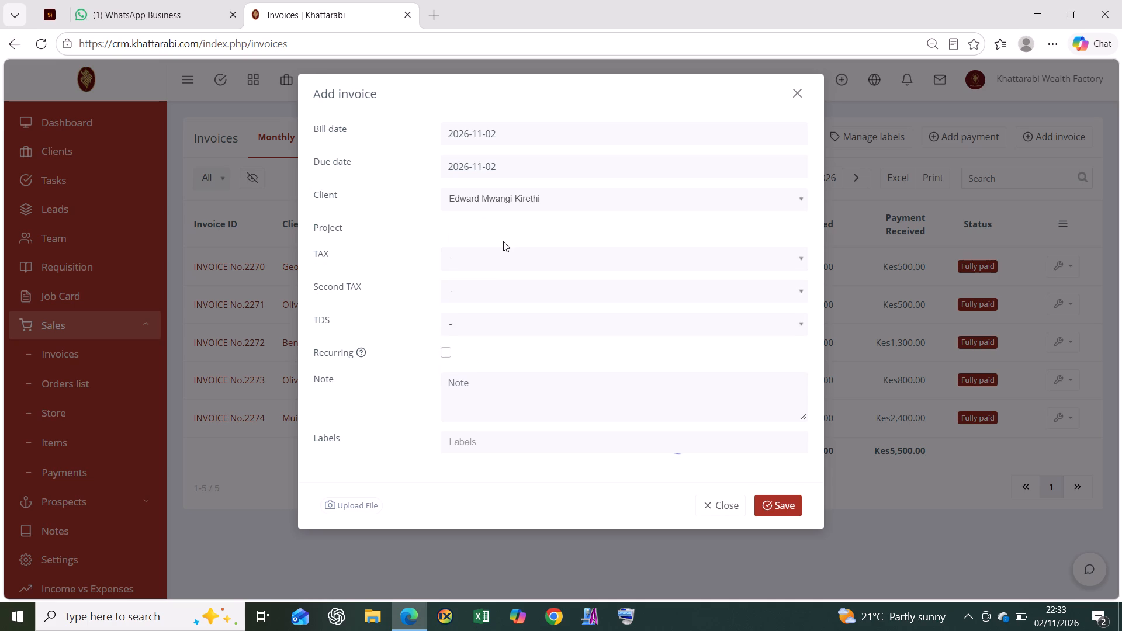
pyautogui.click(775, 512)
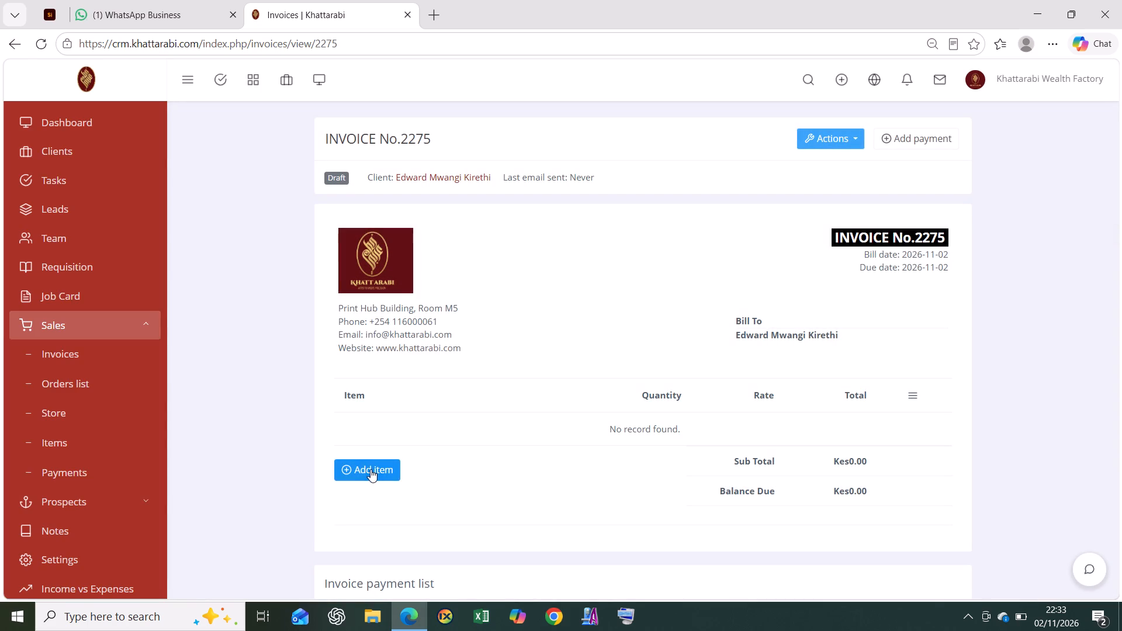
# Start a new item on this invoice, created rather than picked from the existing items.
pyautogui.click(370, 469)
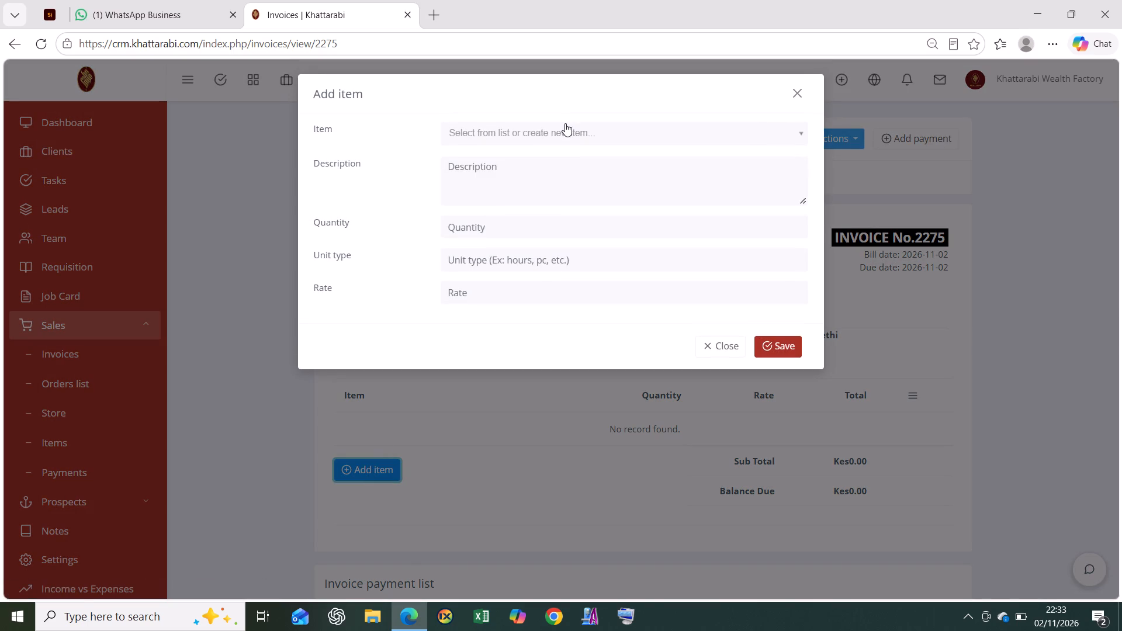
pyautogui.click(565, 126)
pyautogui.press('Down')
pyautogui.press('Down')
pyautogui.press('Down')
pyautogui.press('Down')
pyautogui.press('Down')
pyautogui.press('Down')
pyautogui.press('Down')
pyautogui.press('Down')
pyautogui.press('Down')
pyautogui.press('Down')
pyautogui.press('Down')
pyautogui.press('Down')
pyautogui.press('Down')
pyautogui.press('Down')
pyautogui.press('Down')
pyautogui.press('Down')
pyautogui.press('Down')
pyautogui.press('Down')
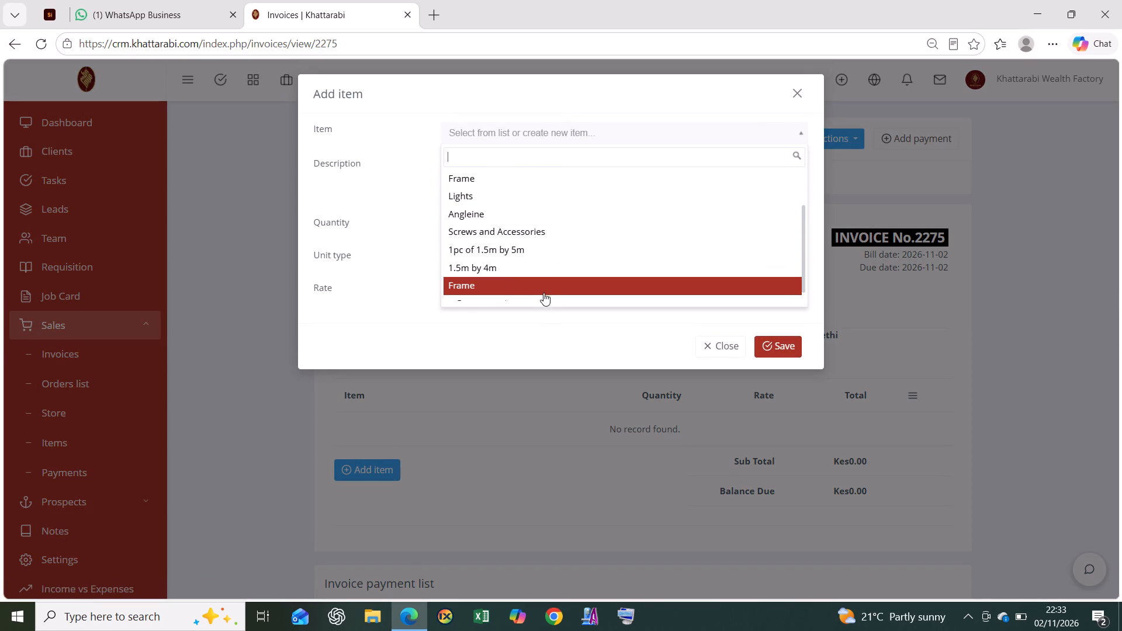
pyautogui.click(543, 290)
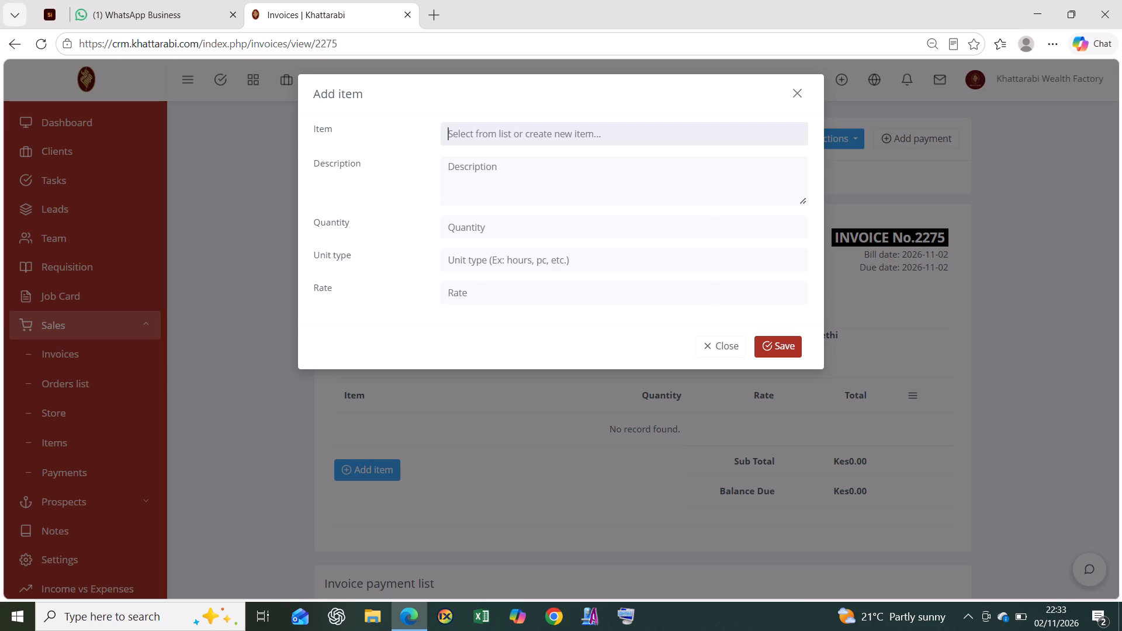
# Name the new item Abs printing with quantity 1 and rate 1000, and save it to the invoice.
pyautogui.press('a')
pyautogui.write('luc')
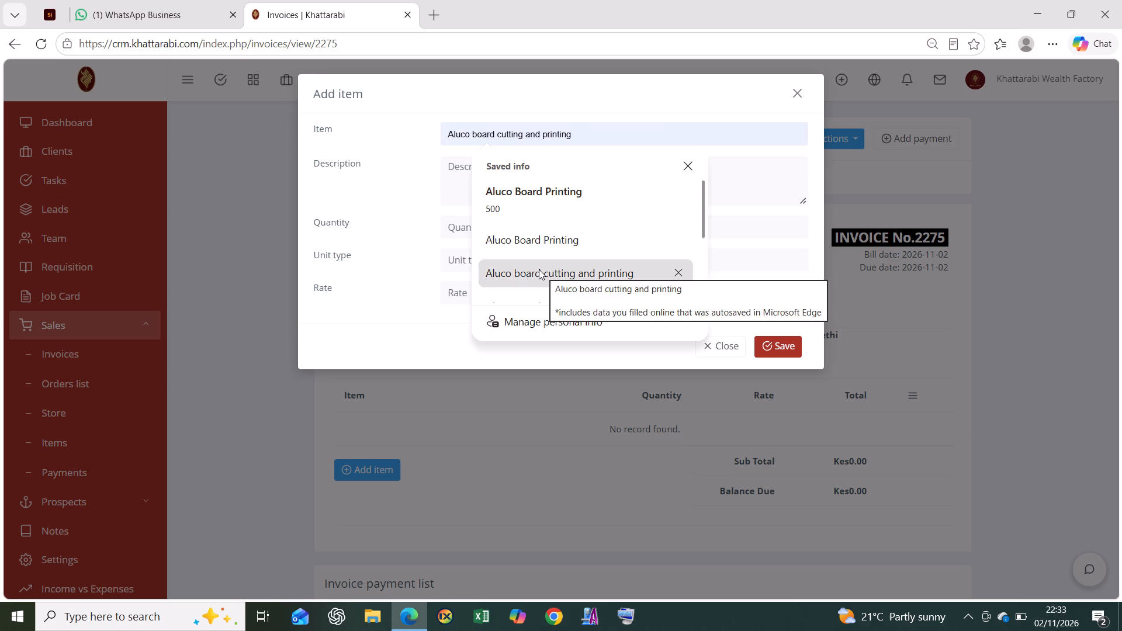
pyautogui.press('BackSpace')
pyautogui.press('BackSpace')
pyautogui.press('BackSpace')
pyautogui.write('bs')
pyautogui.click(567, 211)
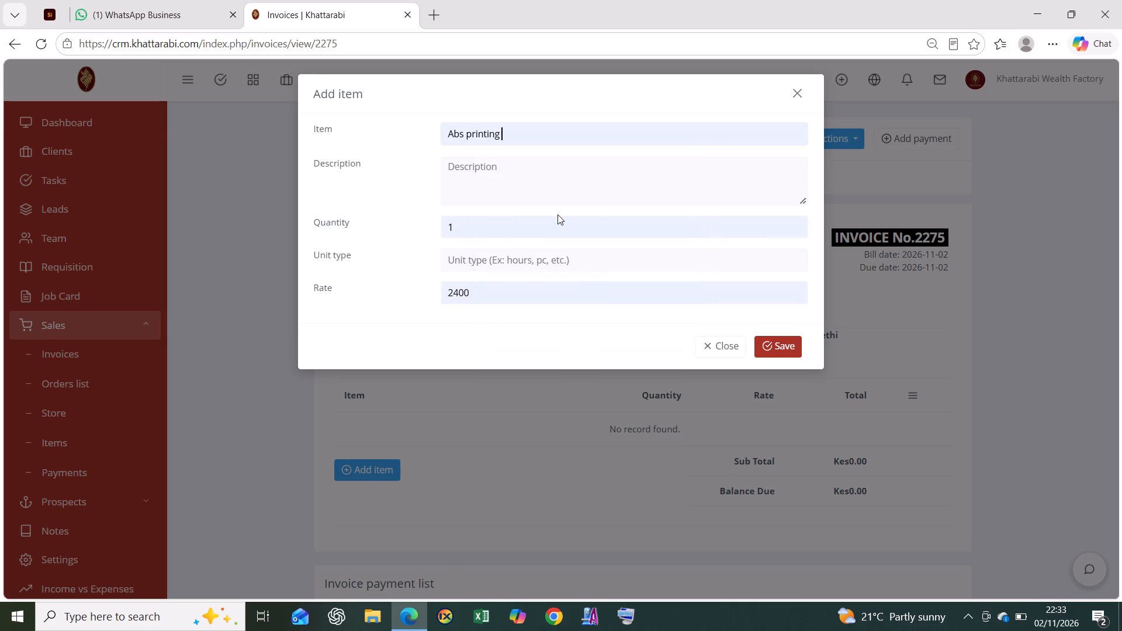
pyautogui.click(458, 290)
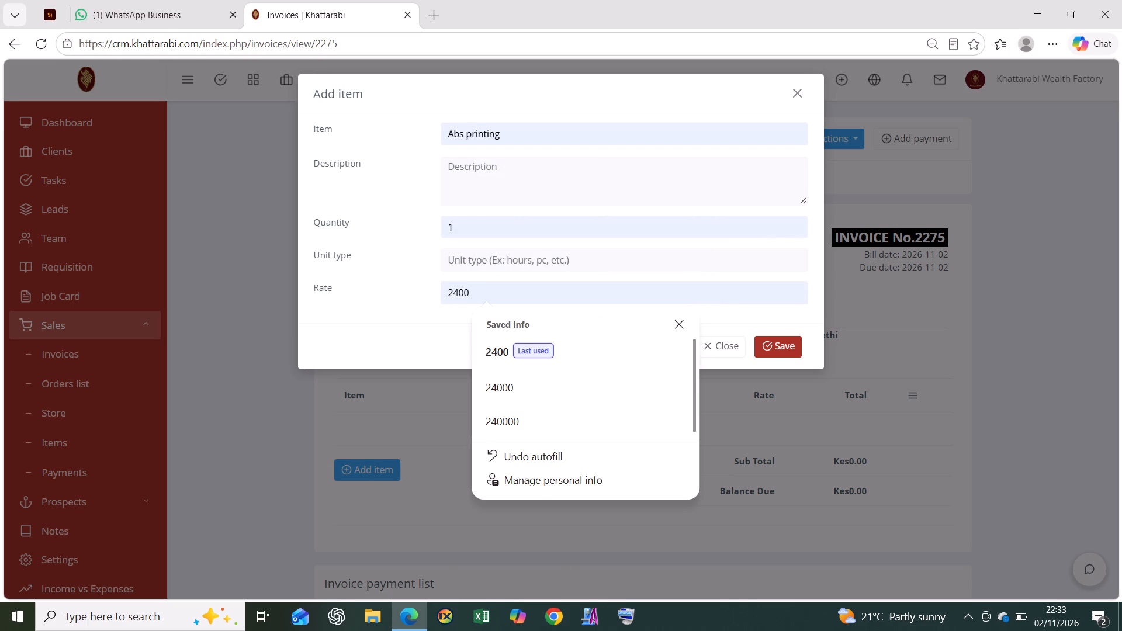
pyautogui.press('BackSpace')
pyautogui.press('BackSpace')
pyautogui.write('10')
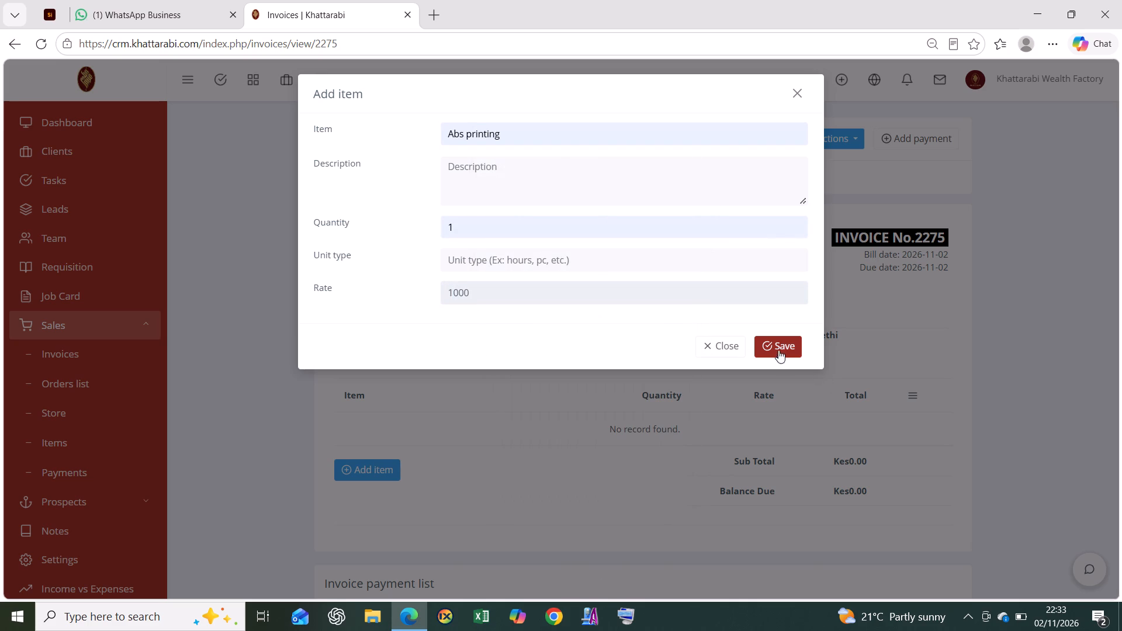
pyautogui.click(780, 343)
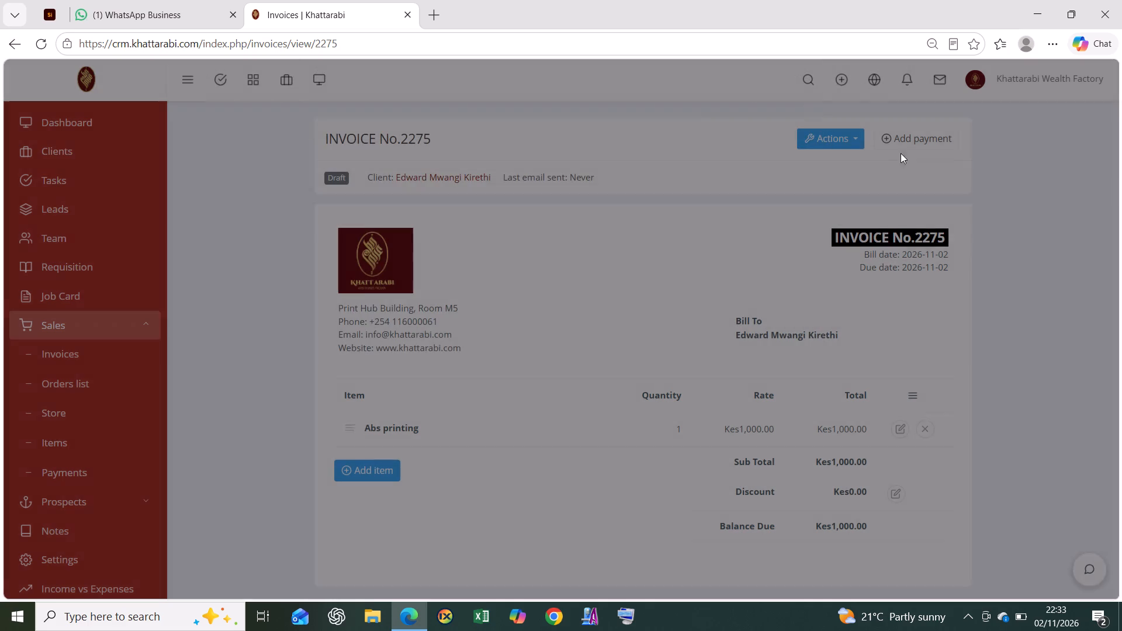
# Add a cash payment of 1000 to this Abs printing invoice and save it.
pyautogui.click(909, 145)
pyautogui.click(496, 207)
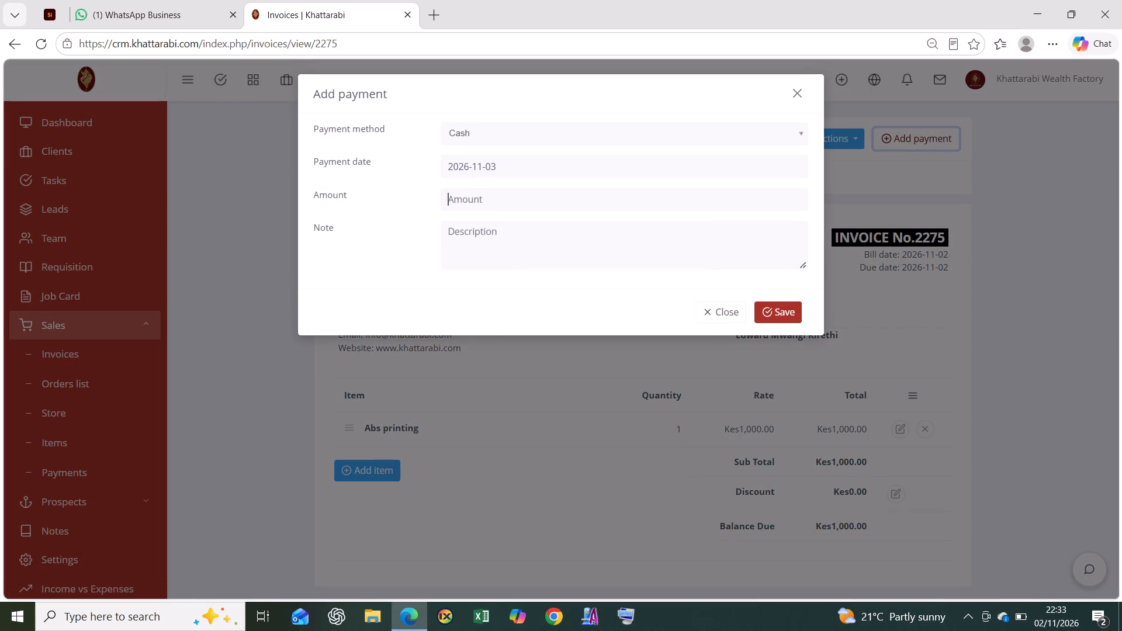
pyautogui.write('1000')
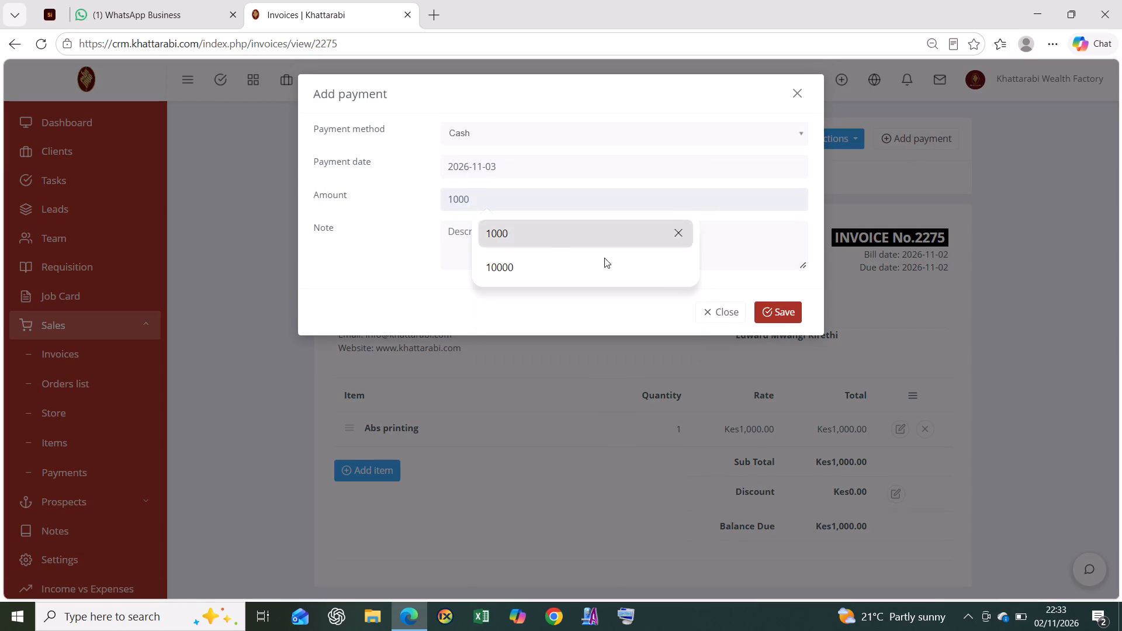
pyautogui.click(786, 310)
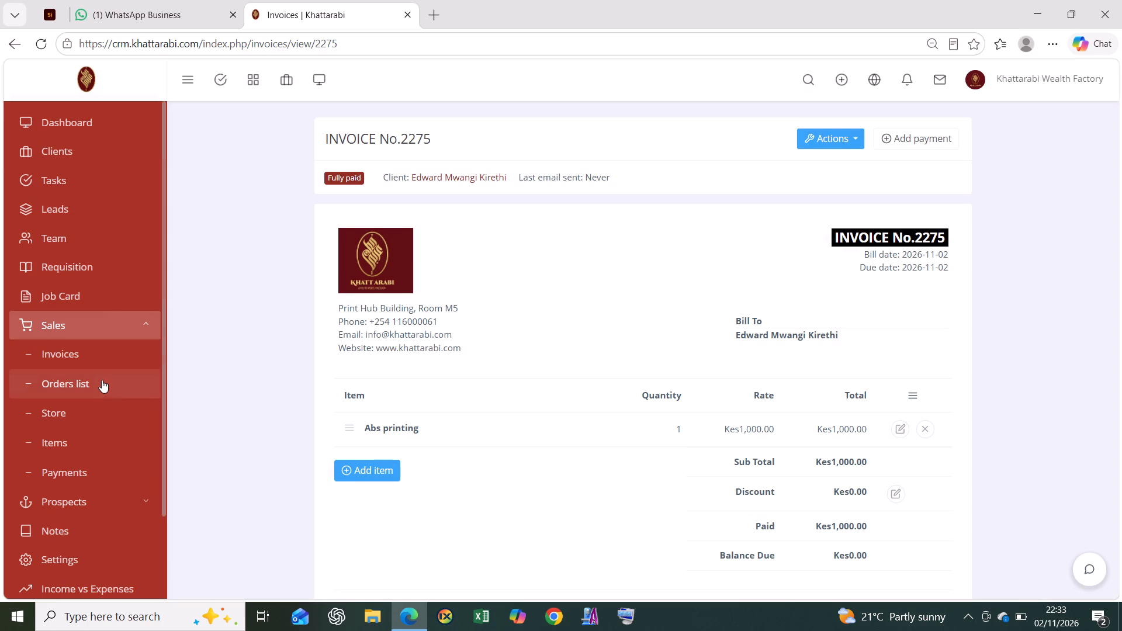
# Create and save another invoice for the existing client matching "Magg", with bill date and due date both 2026-11-02.
pyautogui.click(99, 362)
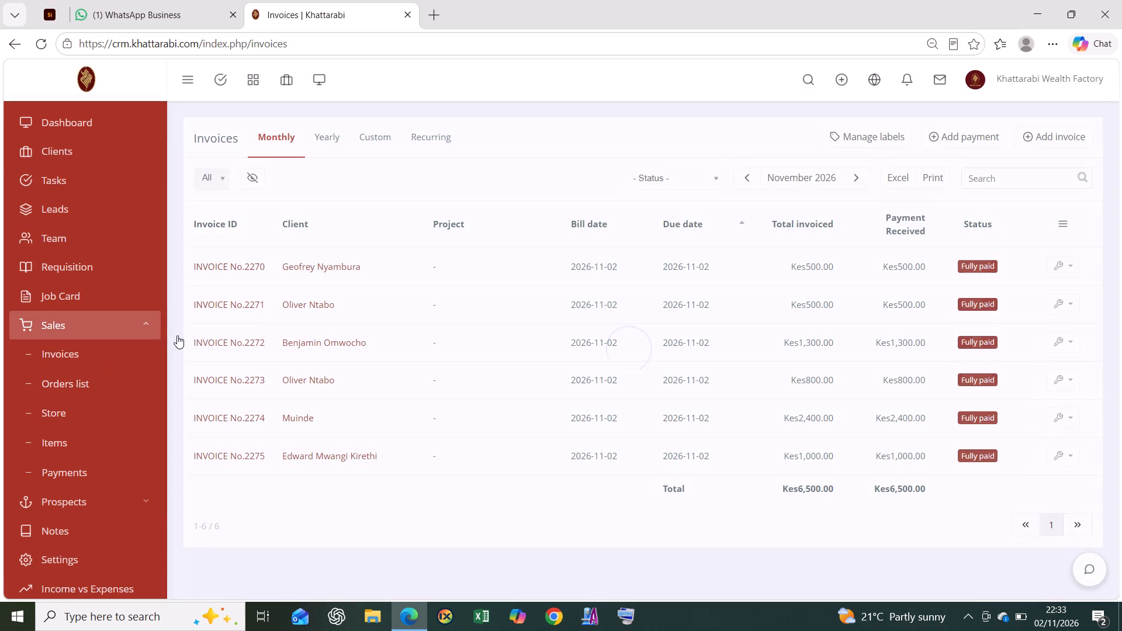
pyautogui.click(1068, 134)
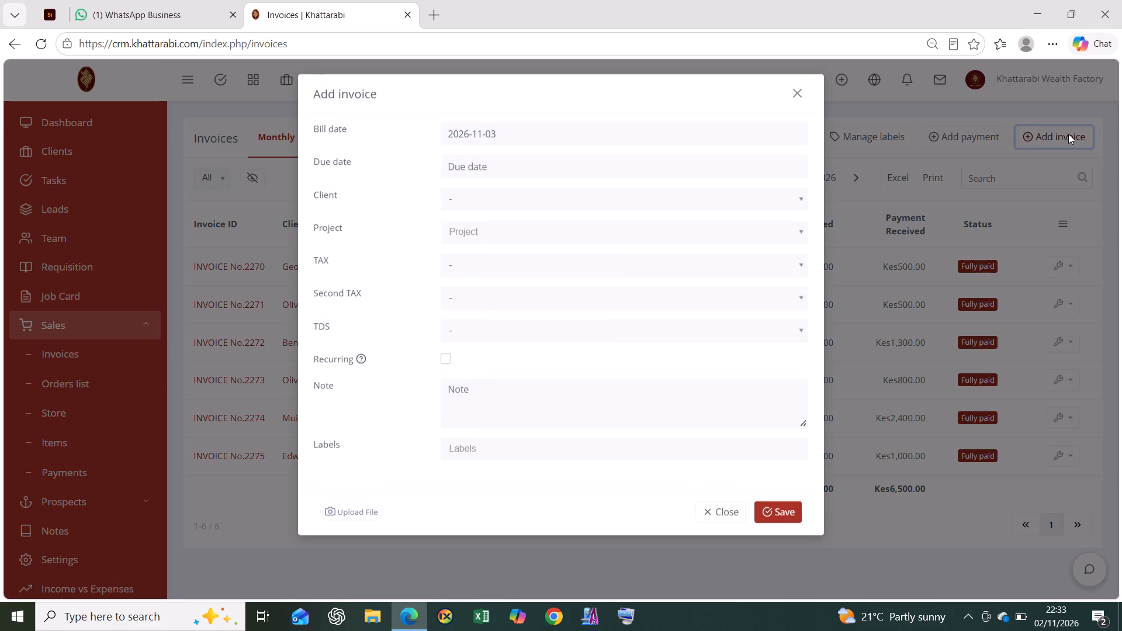
pyautogui.click(512, 132)
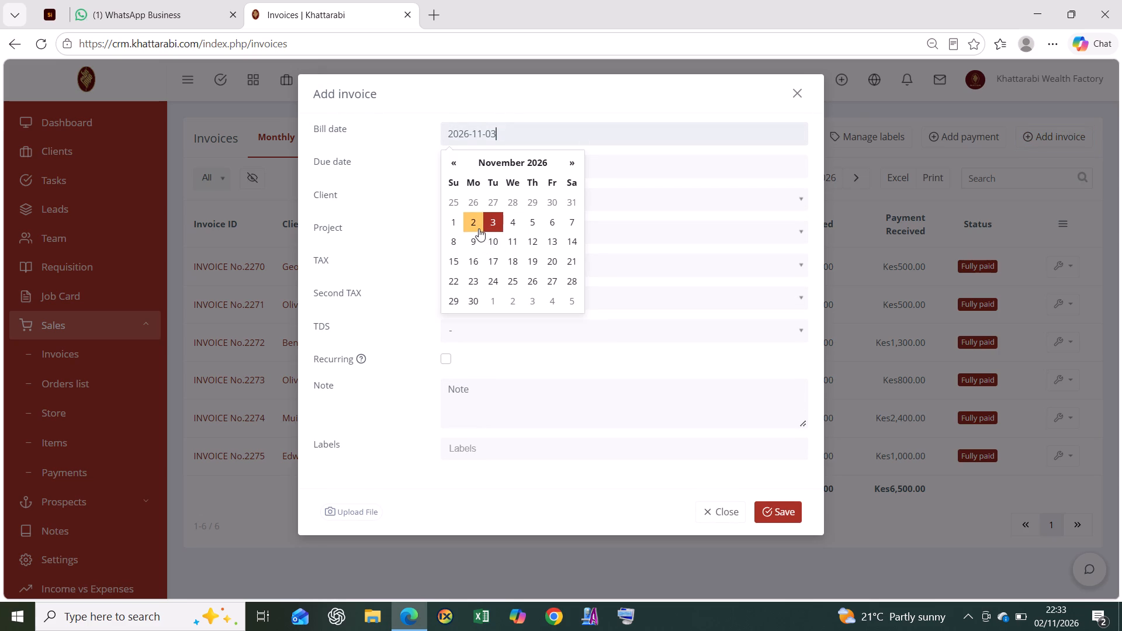
pyautogui.click(478, 228)
pyautogui.moveTo(502, 165); pyautogui.dragTo(469, 242)
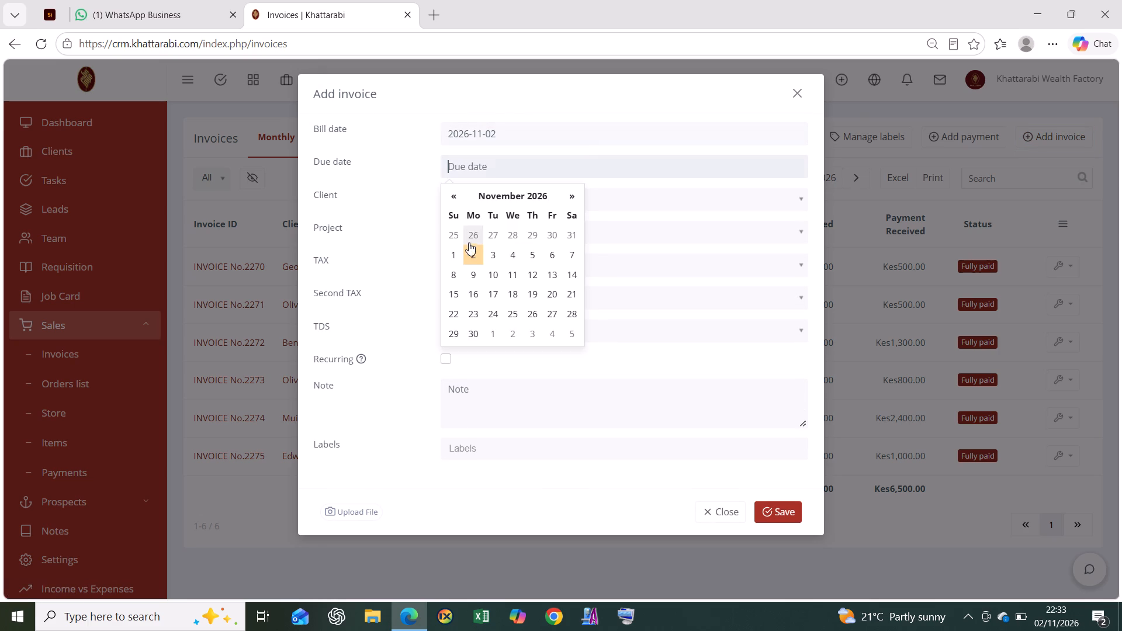
pyautogui.moveTo(469, 242); pyautogui.dragTo(470, 245)
pyautogui.click(470, 245)
pyautogui.click(477, 186)
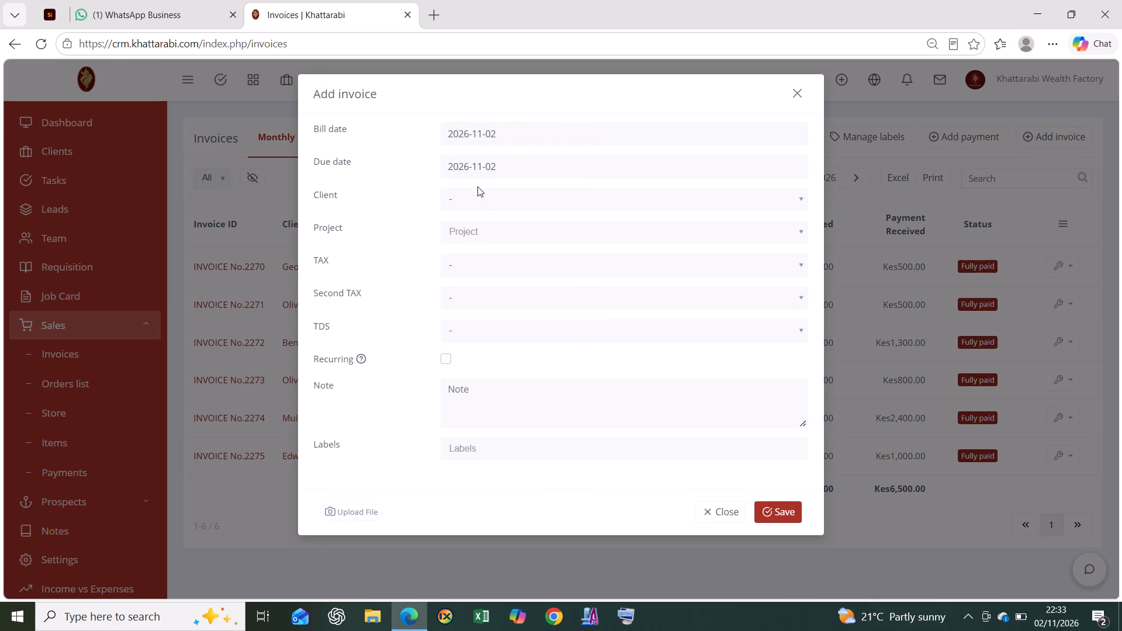
pyautogui.click(477, 192)
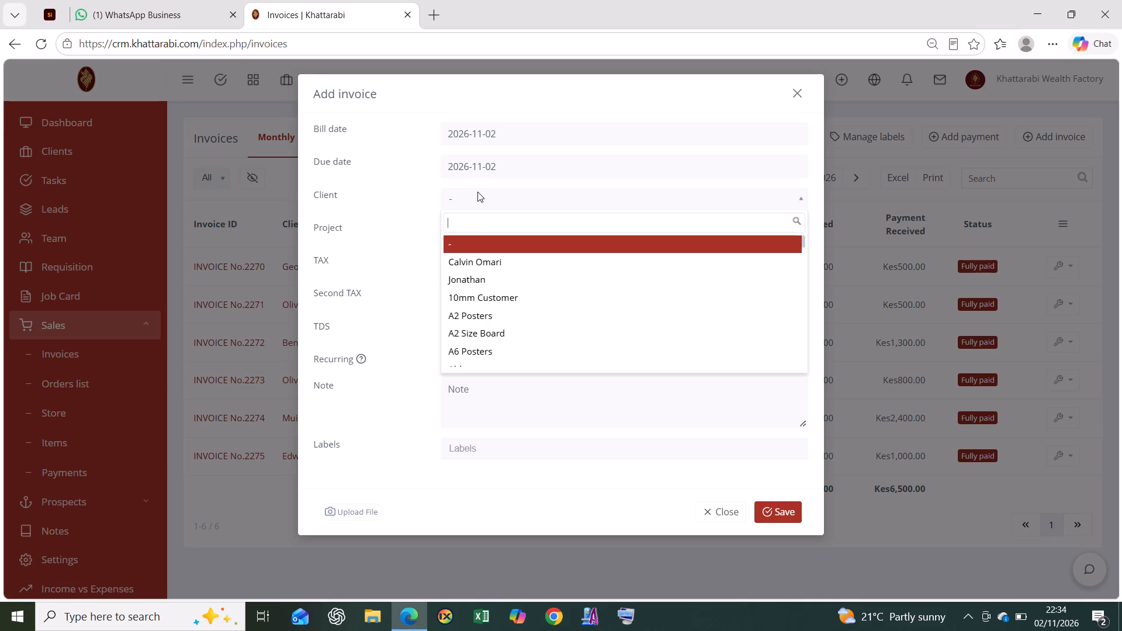
pyautogui.press('m')
pyautogui.write('agg')
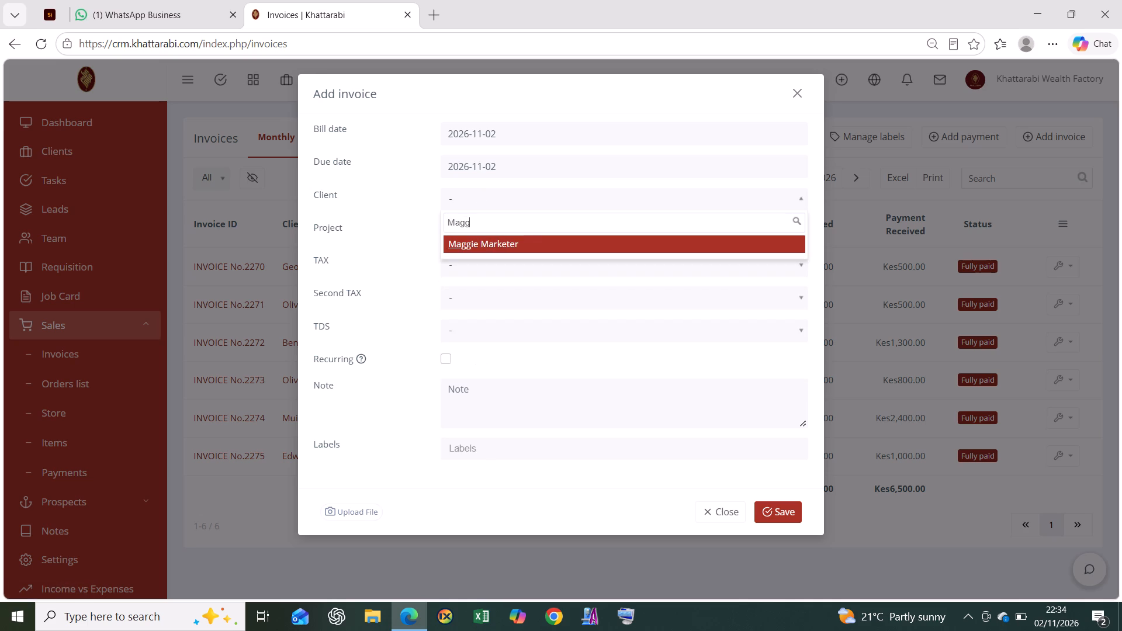
pyautogui.click(512, 243)
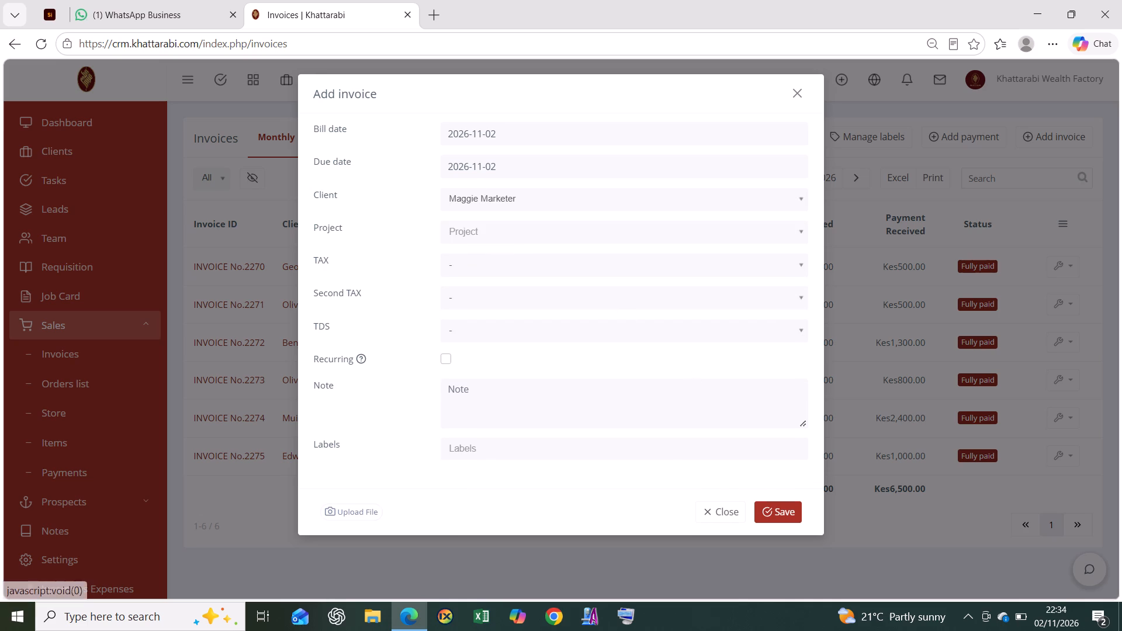
pyautogui.click(785, 509)
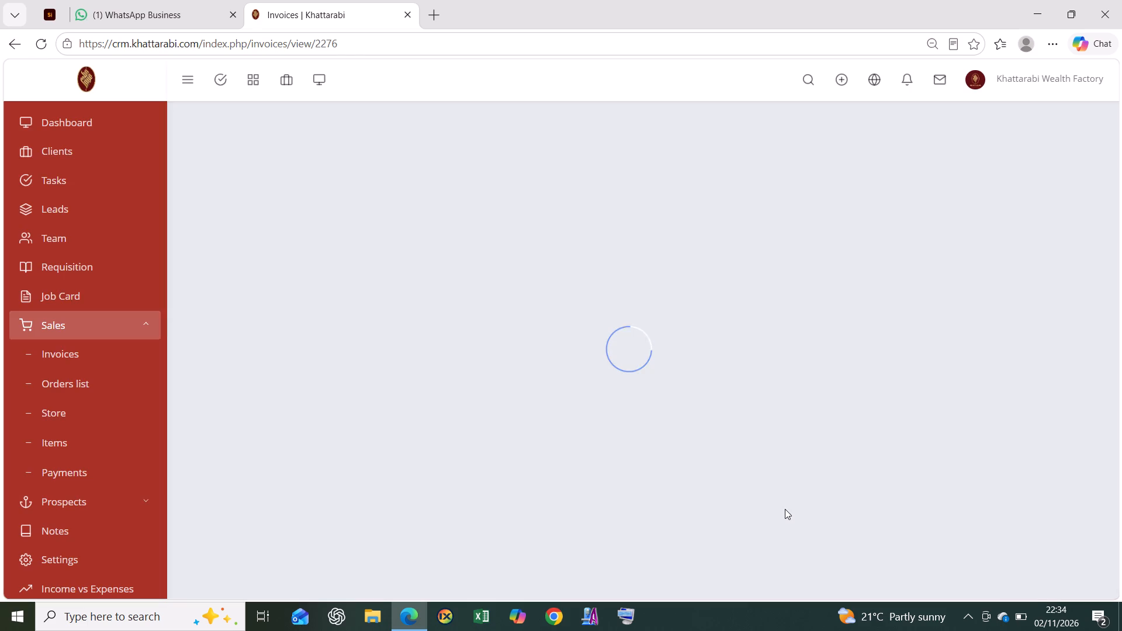
# Start a newly created item on this invoice and name it CNC and Laser Cutting.
pyautogui.click(385, 476)
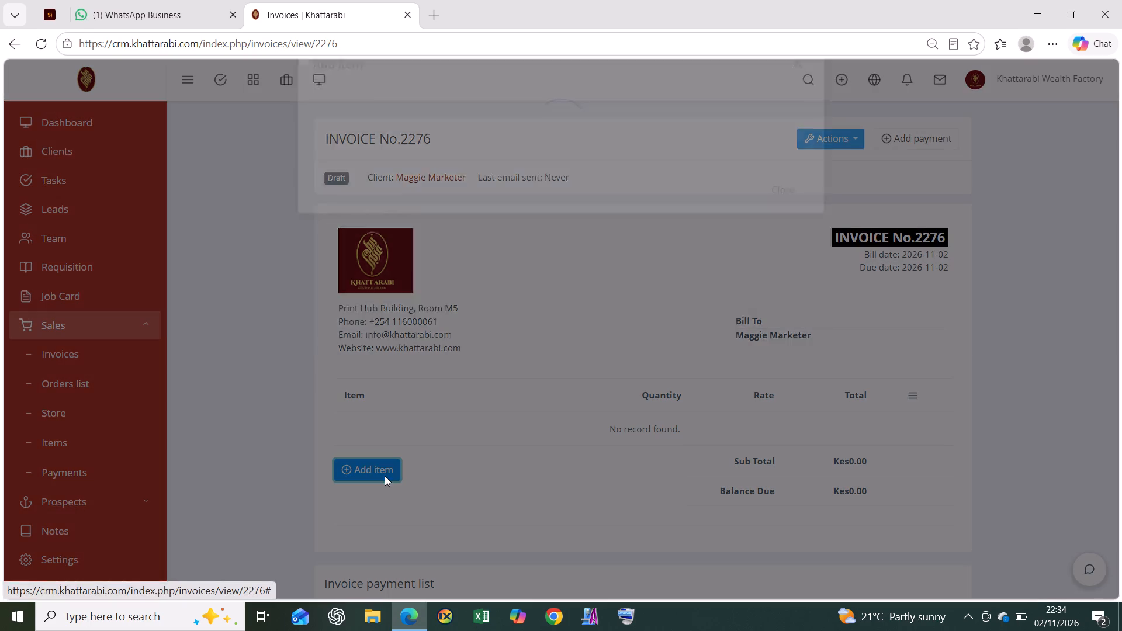
pyautogui.click(549, 141)
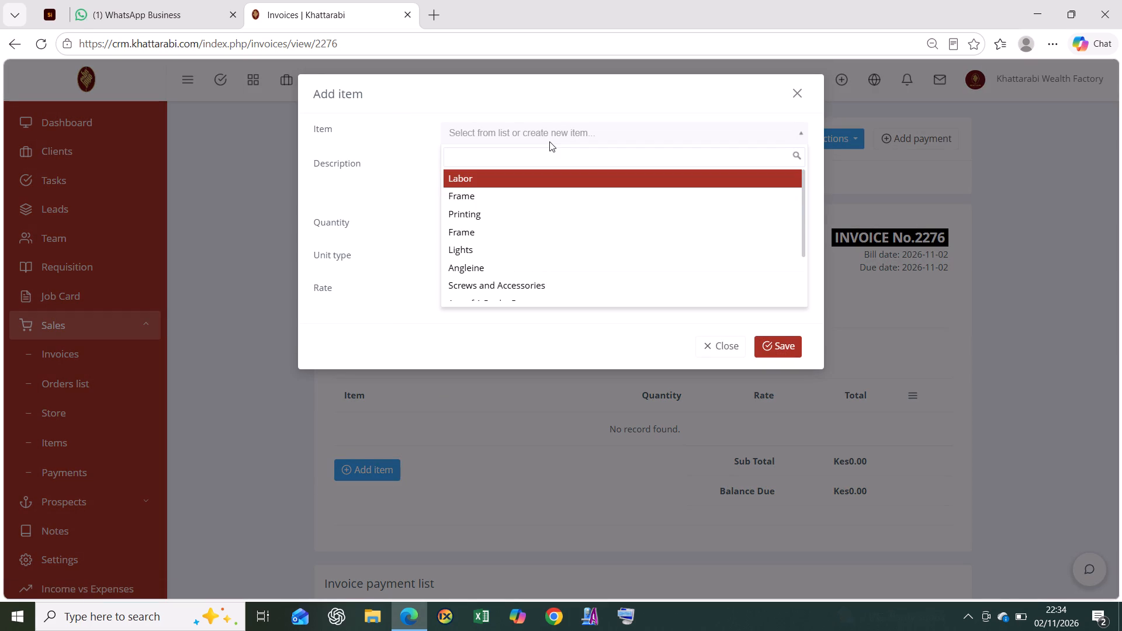
pyautogui.press('Down')
pyautogui.press('Down')
pyautogui.press('Down')
pyautogui.press('Down')
pyautogui.press('Down')
pyautogui.press('Down')
pyautogui.press('Down')
pyautogui.press('Down')
pyautogui.press('Down')
pyautogui.press('Down')
pyautogui.press('Down')
pyautogui.press('Down')
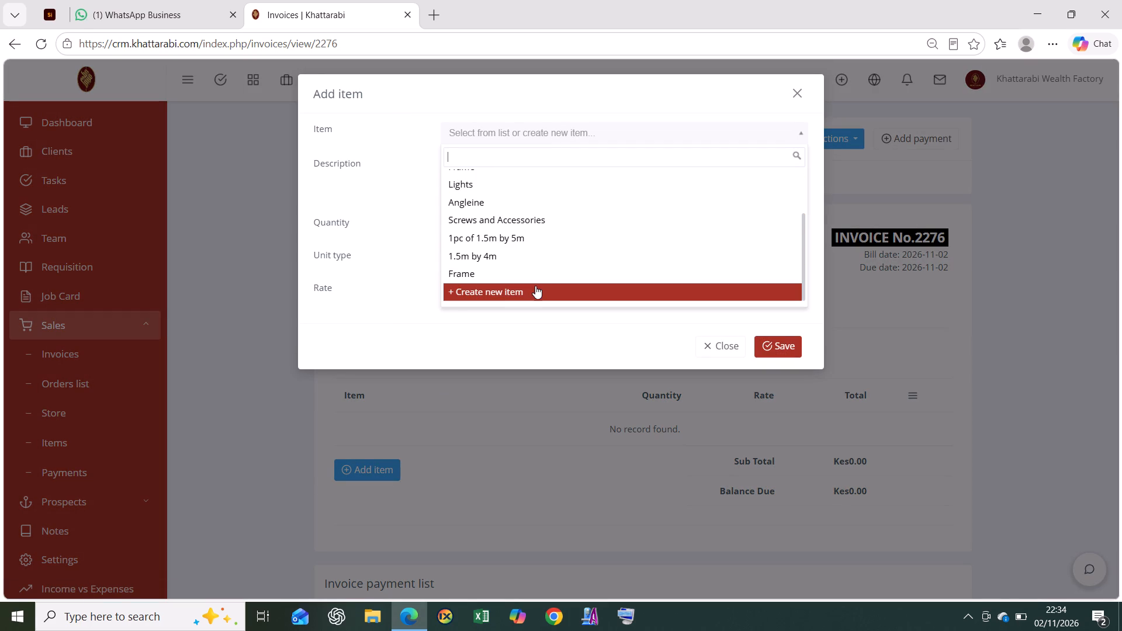
pyautogui.click(535, 286)
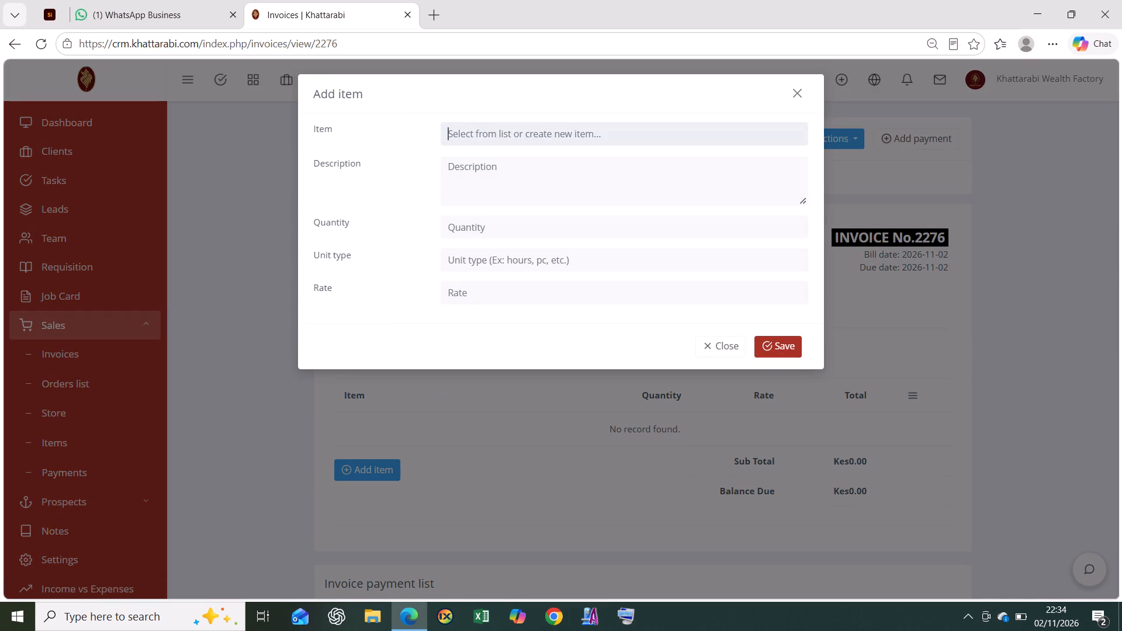
pyautogui.press('c')
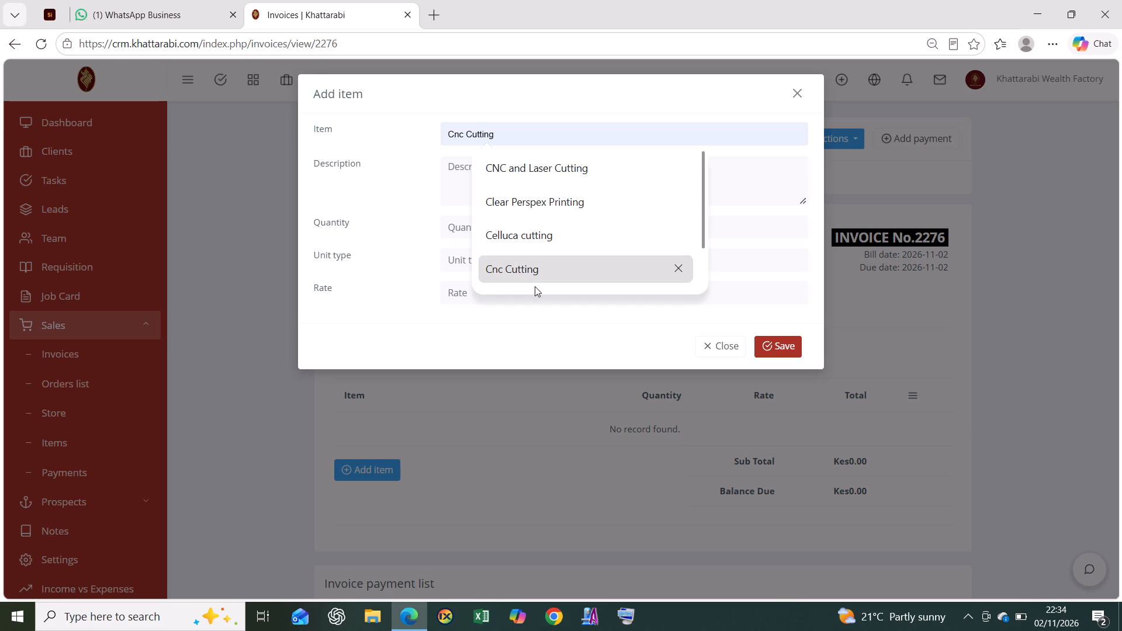
pyautogui.click(600, 179)
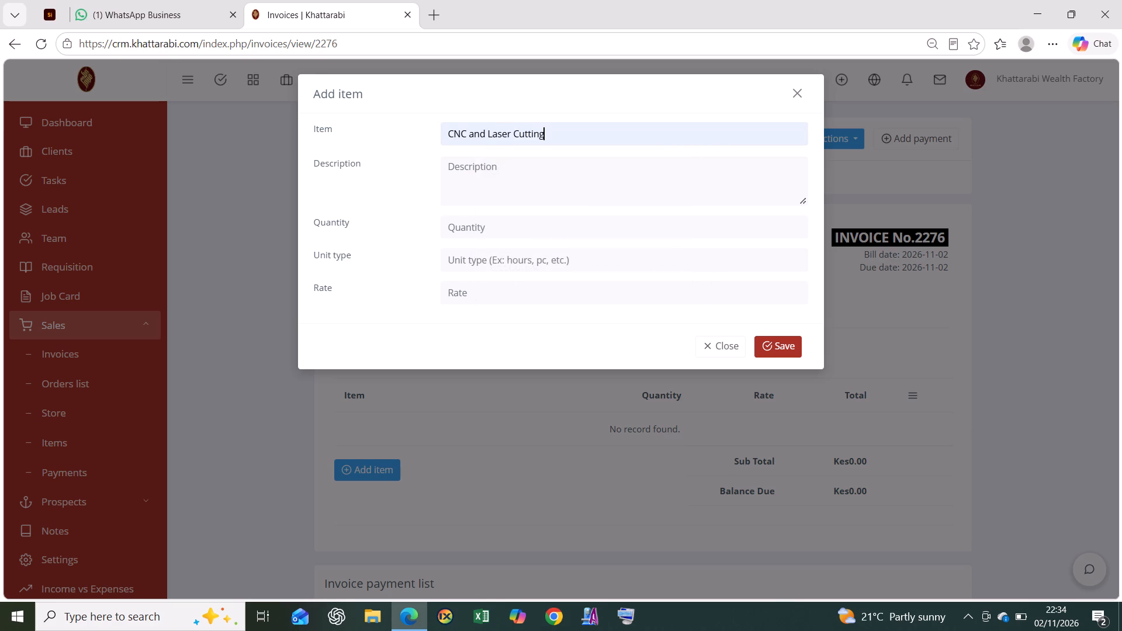
# Set the CNC and Laser Cutting item's quantity to 1 and its rate to 1800, and save it to the invoice.
pyautogui.click(524, 231)
pyautogui.click(517, 276)
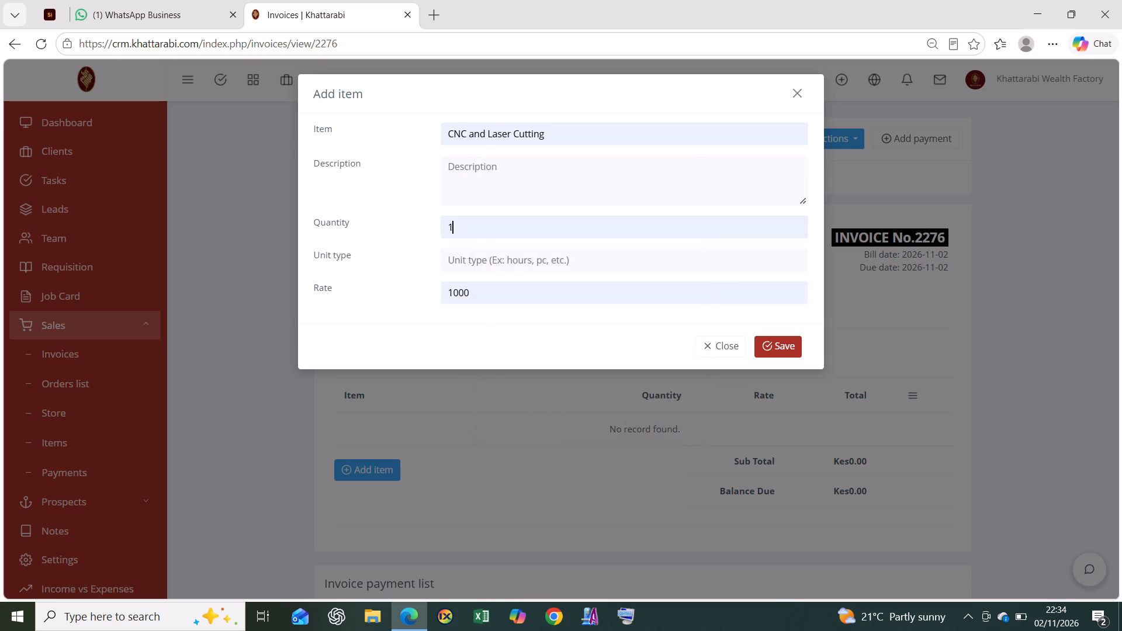
pyautogui.click(459, 296)
pyautogui.press('BackSpace')
pyautogui.press('8')
pyautogui.click(777, 346)
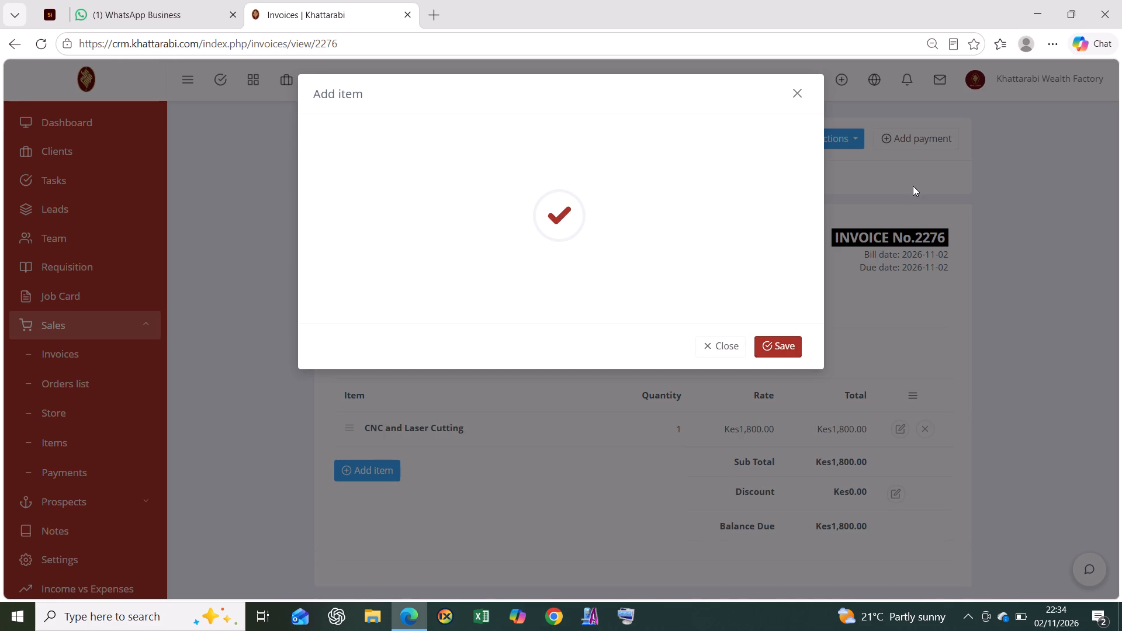
# Add a cash payment of 1800 to the CNC and Laser Cutting invoice and save it.
pyautogui.click(919, 145)
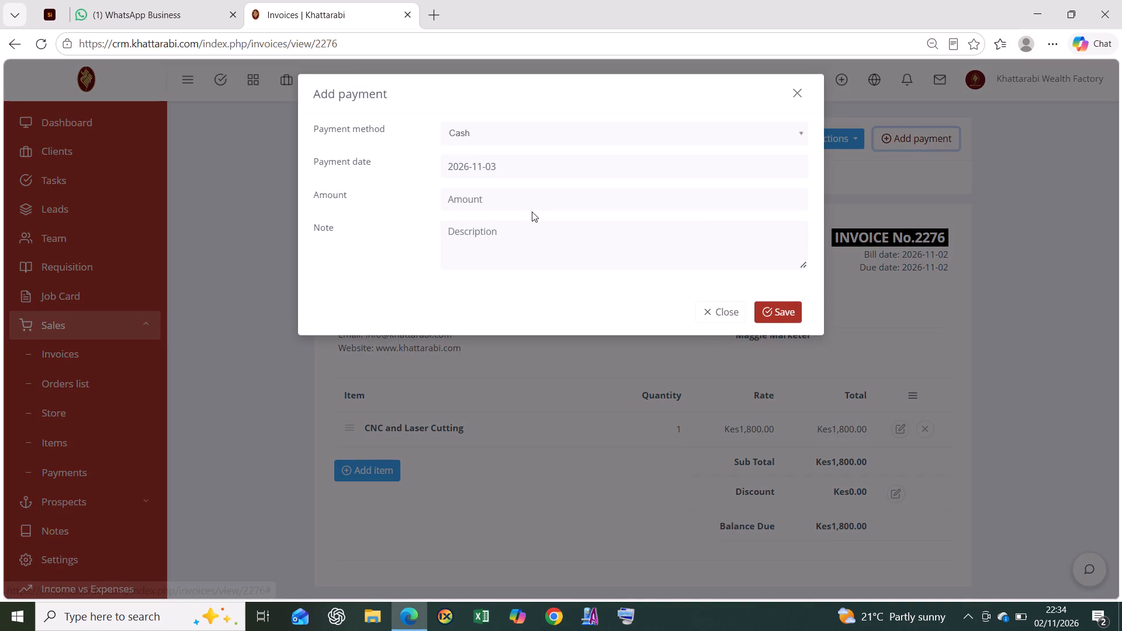
pyautogui.click(532, 210)
pyautogui.write('1800')
pyautogui.click(774, 310)
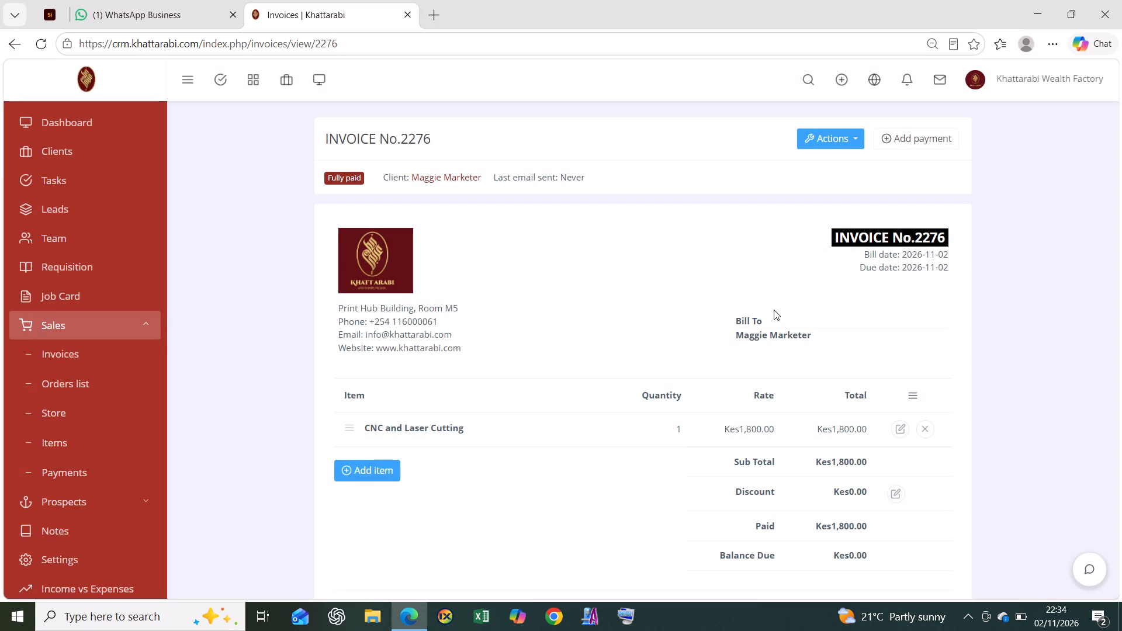
# Start another invoice with bill date and due date both set to 2026-11-02.
pyautogui.click(65, 369)
pyautogui.click(75, 357)
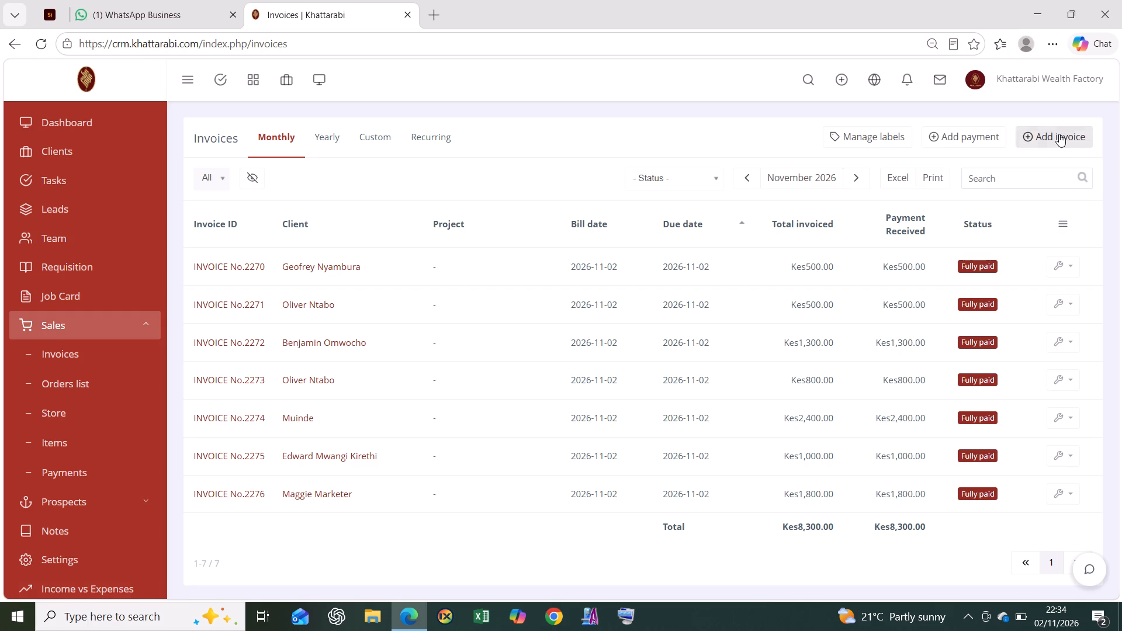
pyautogui.click(1059, 134)
pyautogui.click(546, 134)
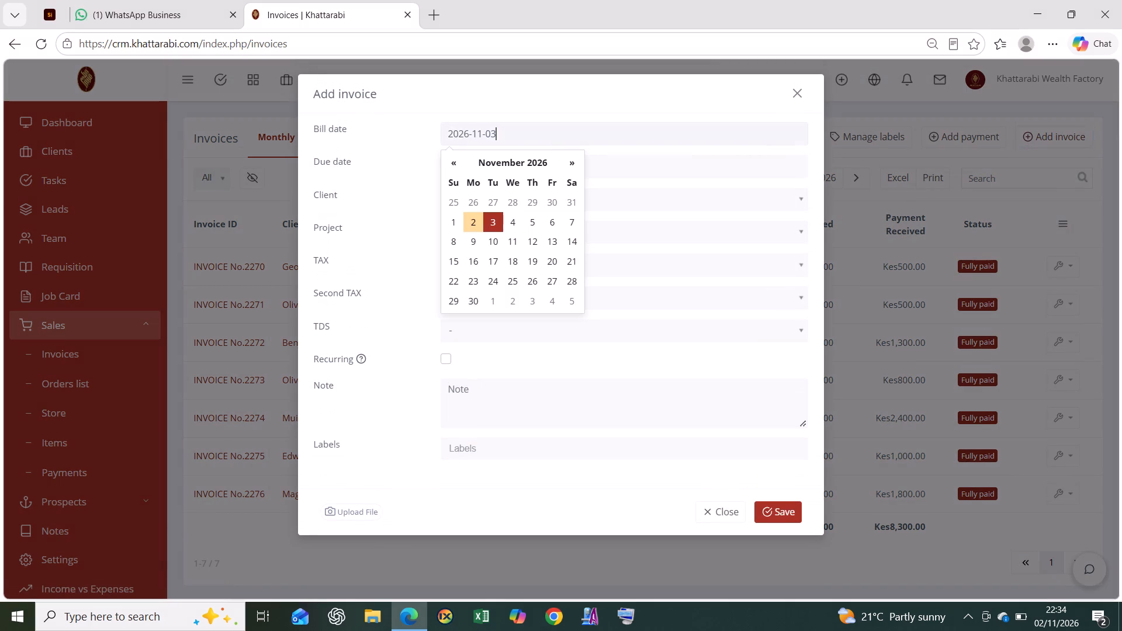
pyautogui.click(476, 230)
pyautogui.moveTo(510, 162); pyautogui.dragTo(471, 257)
pyautogui.click(471, 257)
pyautogui.click(475, 188)
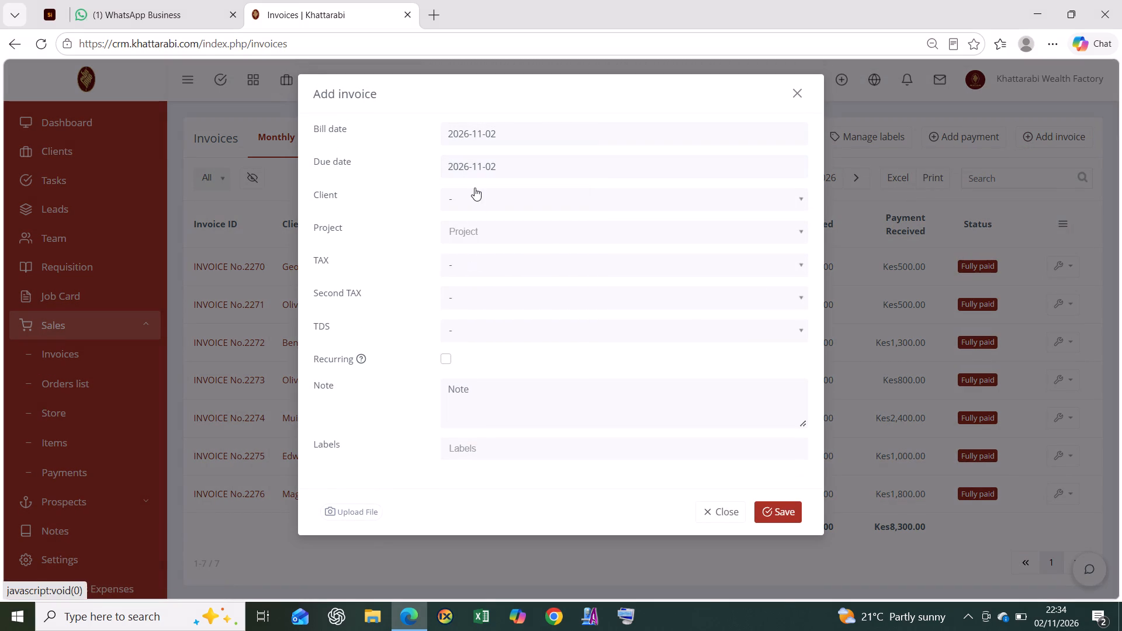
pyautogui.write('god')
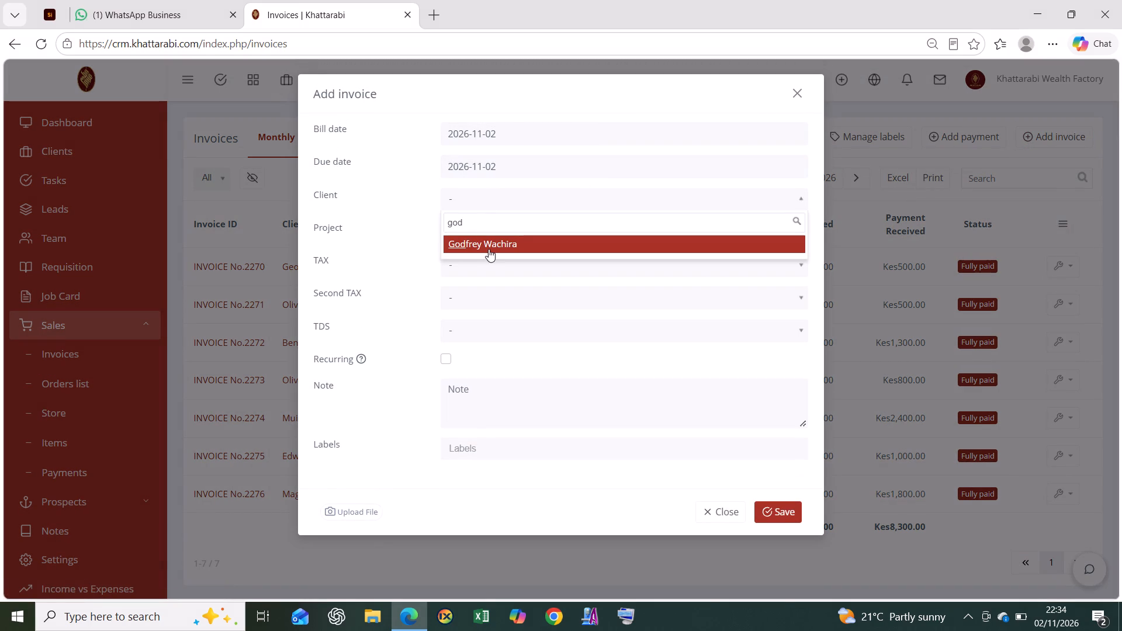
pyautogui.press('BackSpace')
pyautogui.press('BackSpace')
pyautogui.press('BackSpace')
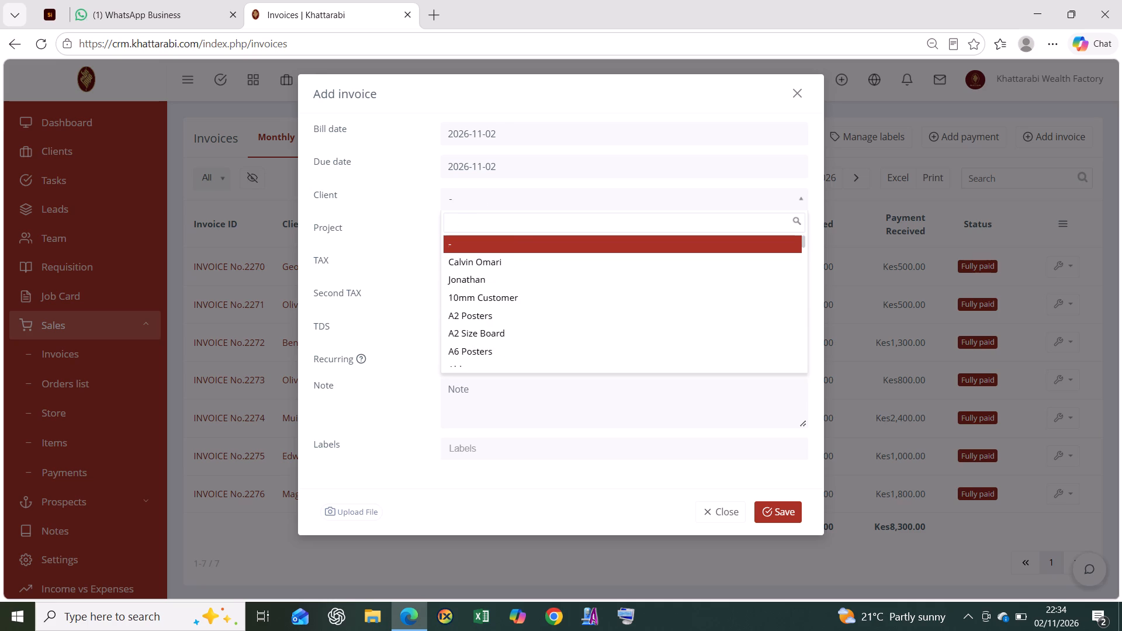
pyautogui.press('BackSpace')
# Choose the existing client Geofrey by searching "Geo", and save the new invoice.
pyautogui.press('g')
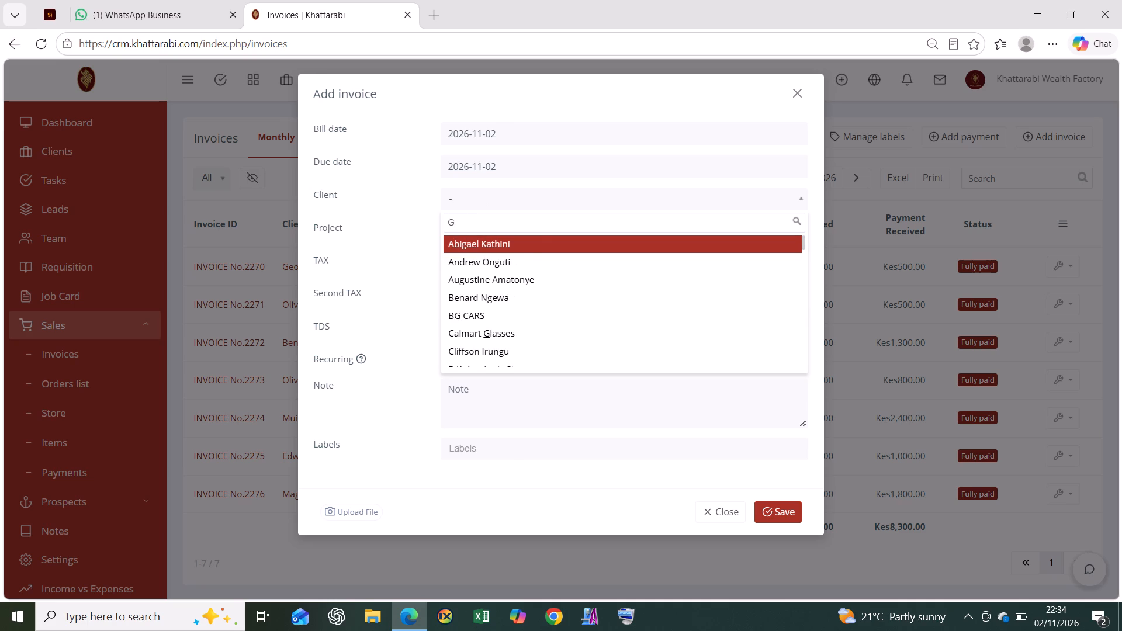
pyautogui.write('eo')
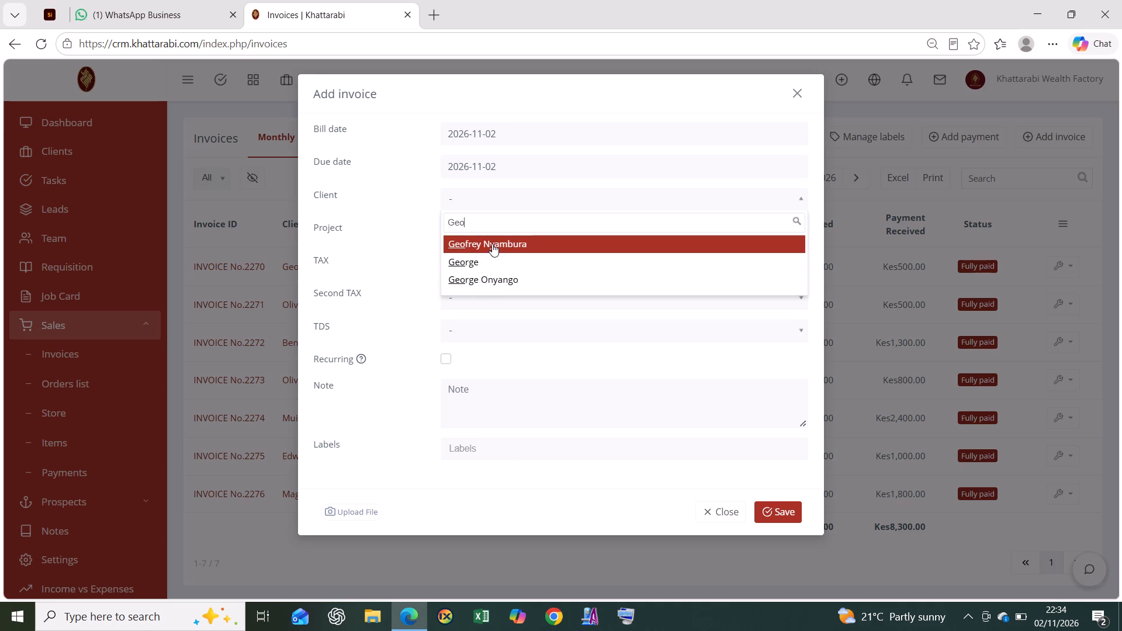
pyautogui.click(492, 244)
pyautogui.click(788, 511)
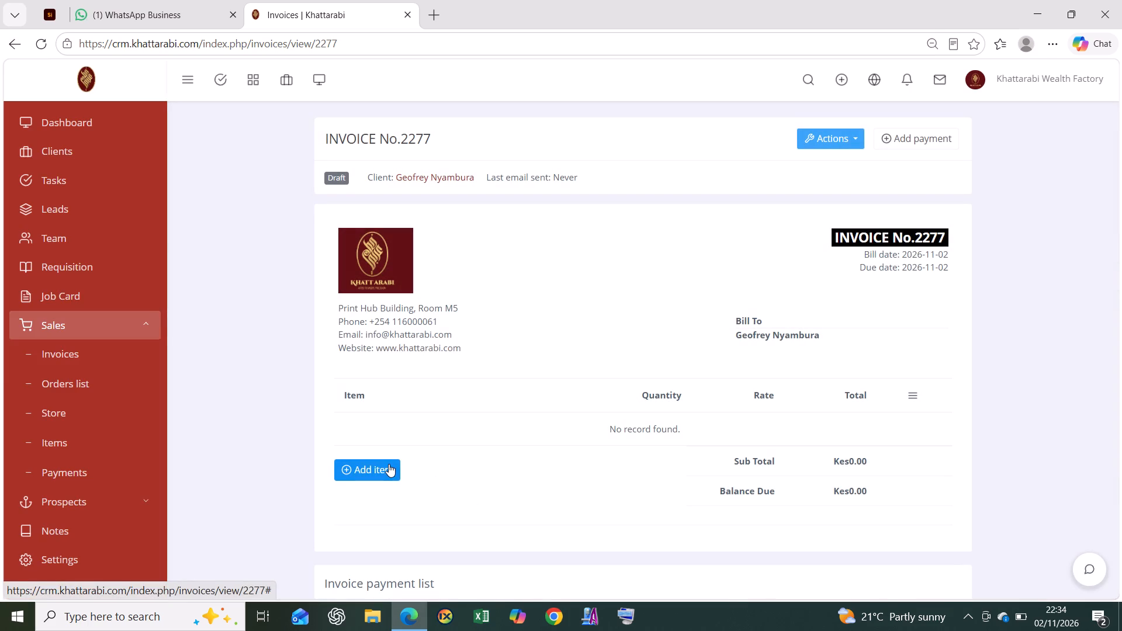
# Start a newly created item on Geofrey's invoice and name it Perspex Printing.
pyautogui.click(389, 464)
pyautogui.click(510, 131)
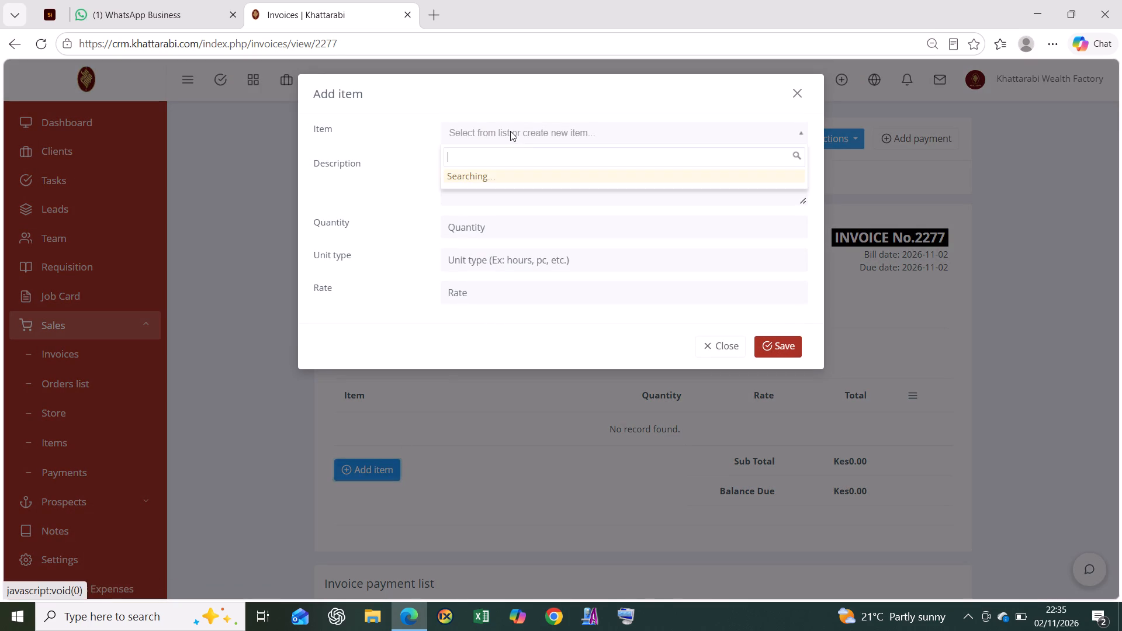
pyautogui.press('Down')
pyautogui.press('Down')
pyautogui.press('Down')
pyautogui.press('Down')
pyautogui.press('Down')
pyautogui.press('Down')
pyautogui.press('Down')
pyautogui.press('Down')
pyautogui.press('Down')
pyautogui.press('Down')
pyautogui.press('Down')
pyautogui.press('Down')
pyautogui.press('Down')
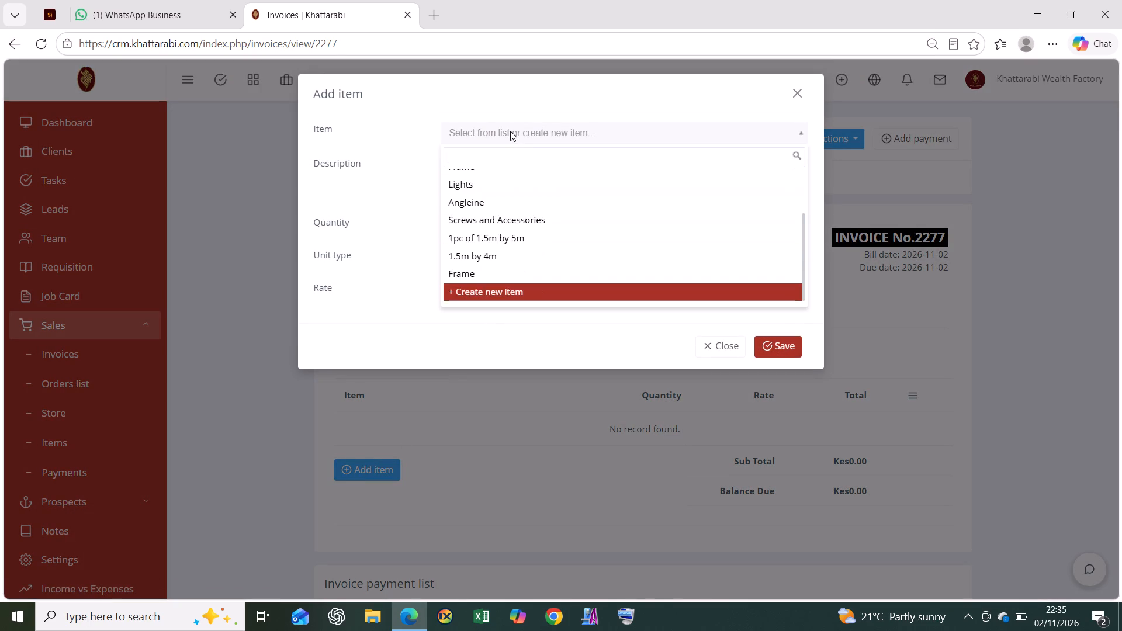
pyautogui.click(494, 297)
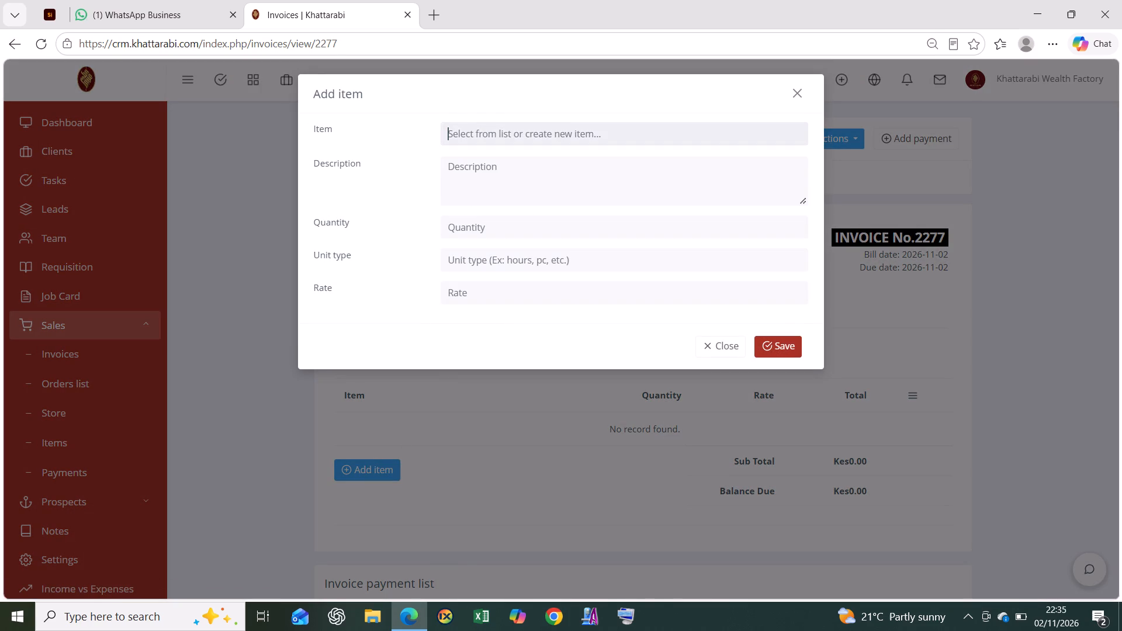
pyautogui.press('p')
pyautogui.write('ers')
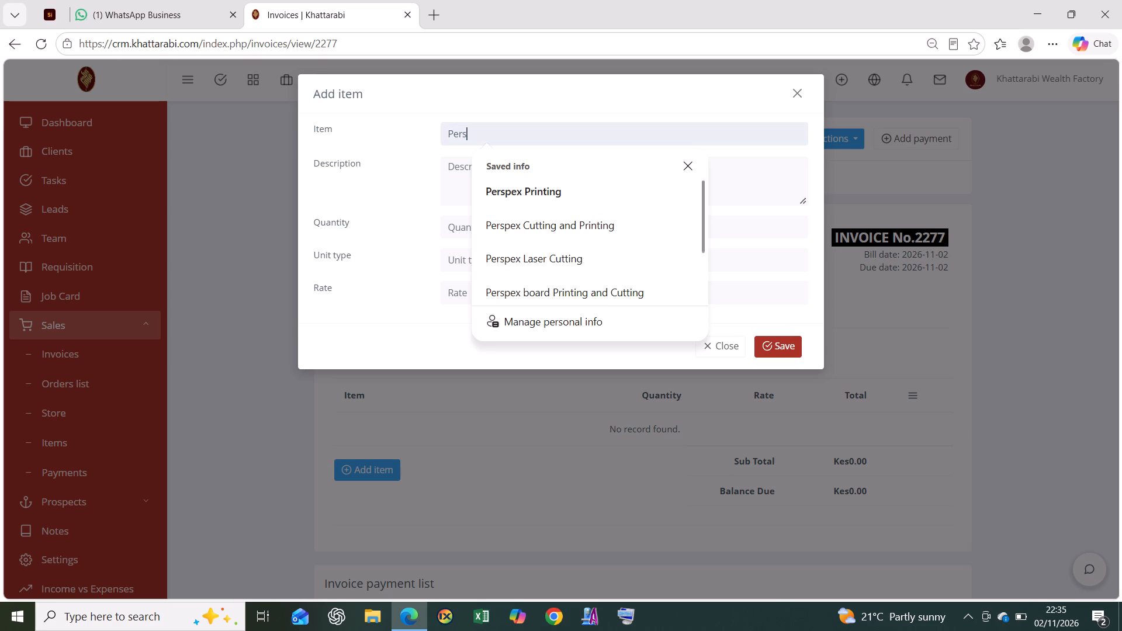
pyautogui.click(555, 183)
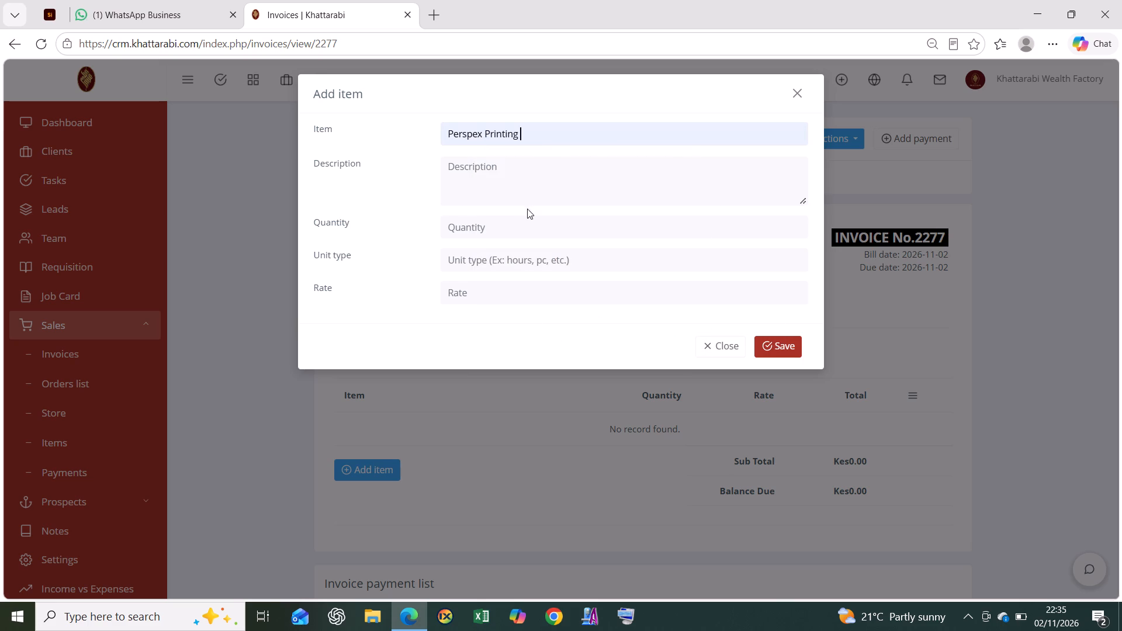
# Set the Perspex Printing item's quantity to 1 and its rate to 500, and save it to the invoice.
pyautogui.click(524, 220)
pyautogui.click(512, 289)
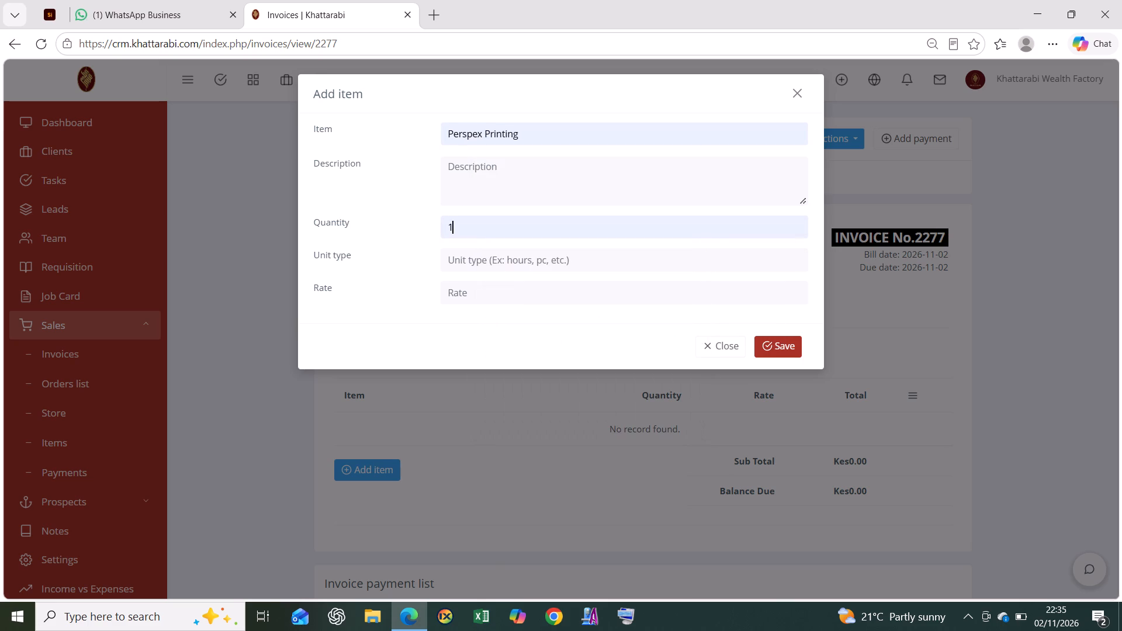
pyautogui.click(494, 293)
pyautogui.write('500')
pyautogui.click(785, 349)
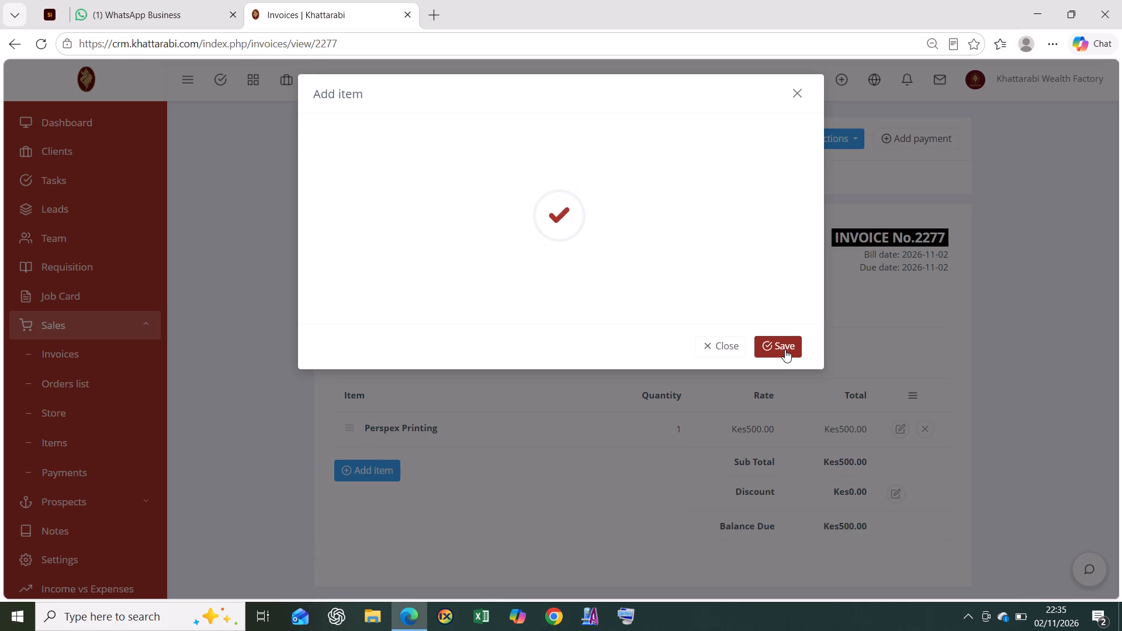
# Add a cash payment of 500 to the Perspex Printing invoice and save it.
pyautogui.click(912, 143)
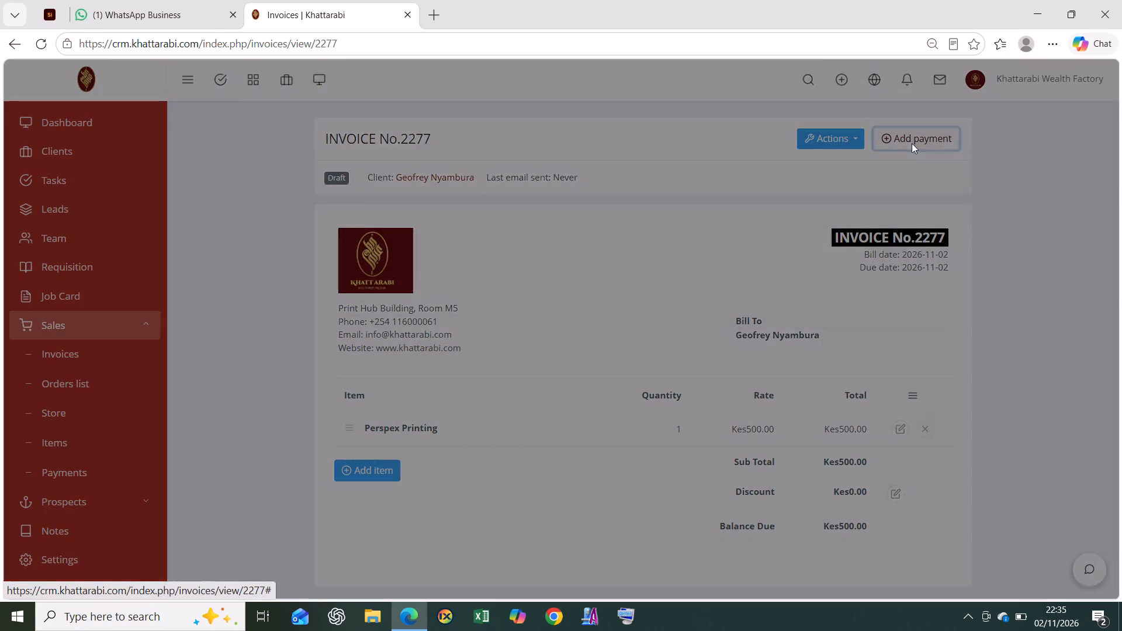
pyautogui.click(523, 201)
pyautogui.write('500')
pyautogui.click(781, 313)
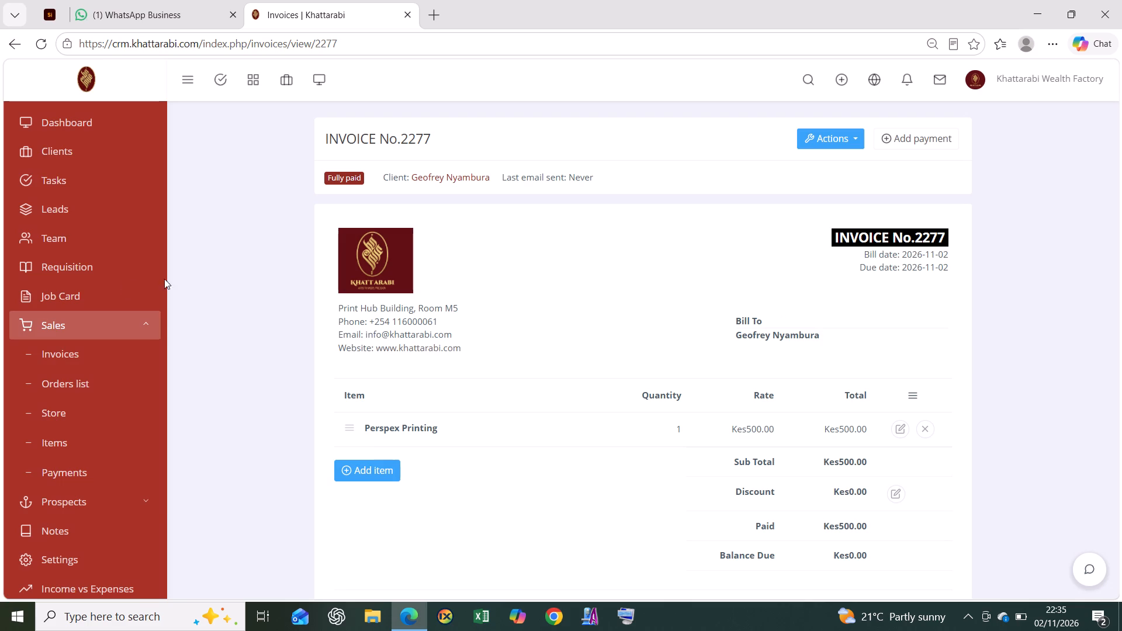
# Start another invoice with bill date and due date both set to 2026-11-02.
pyautogui.click(99, 351)
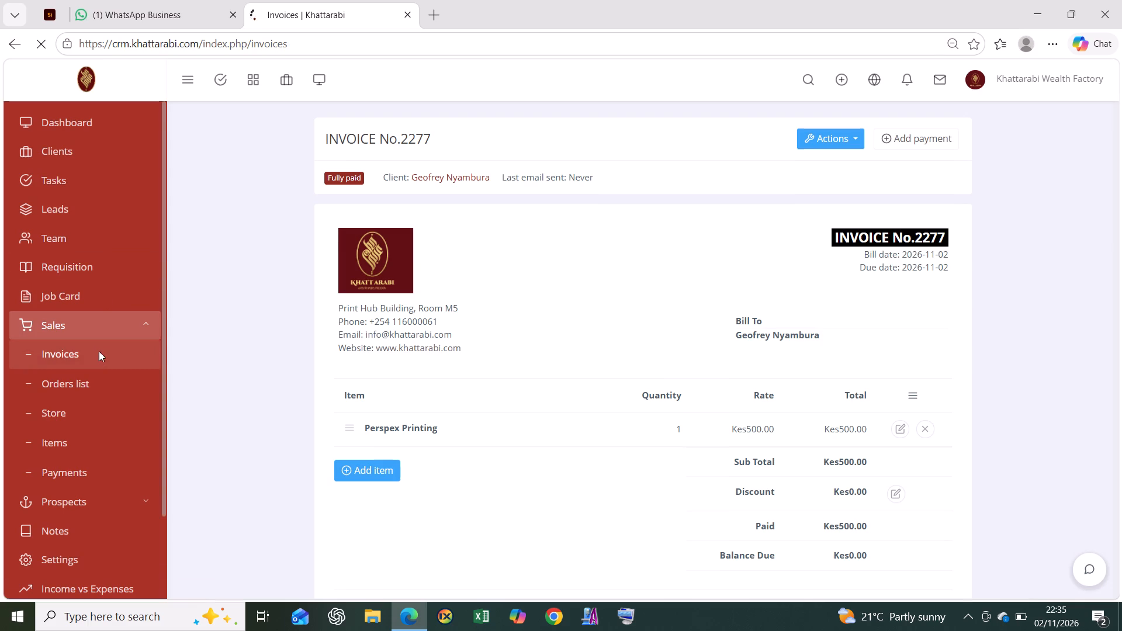
pyautogui.click(1041, 141)
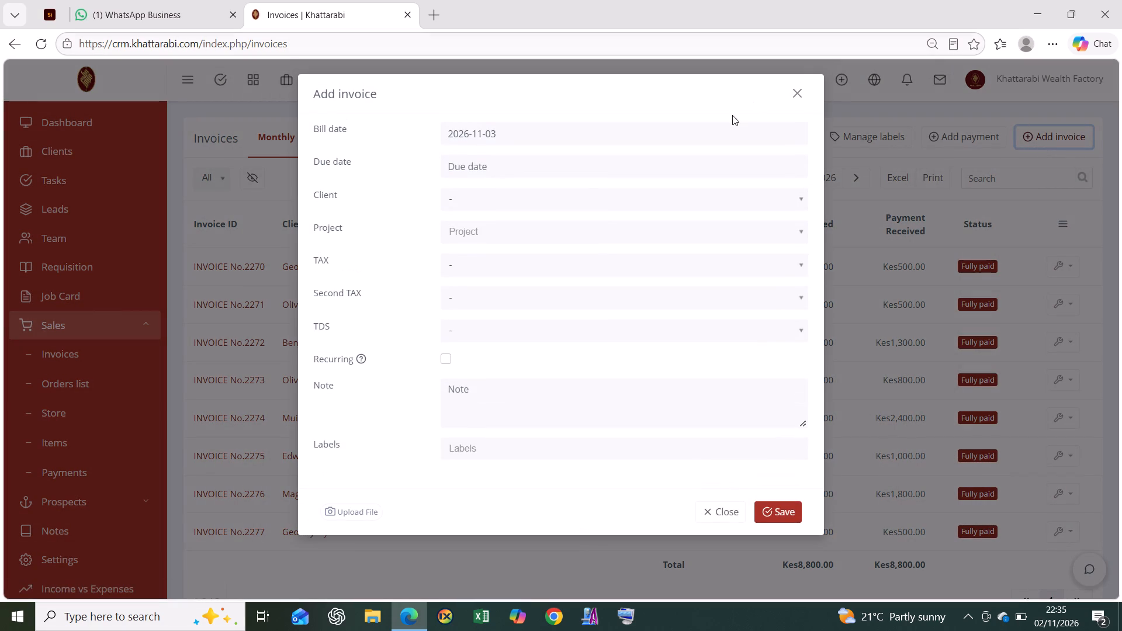
pyautogui.click(631, 127)
pyautogui.click(471, 220)
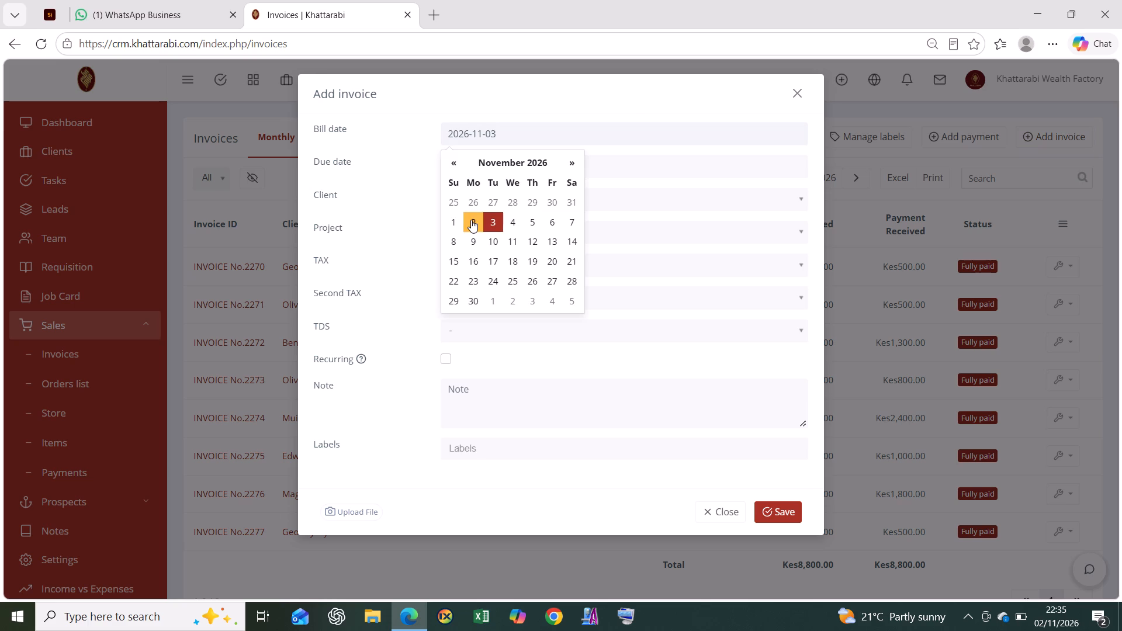
pyautogui.moveTo(490, 162); pyautogui.dragTo(473, 250)
pyautogui.click(473, 250)
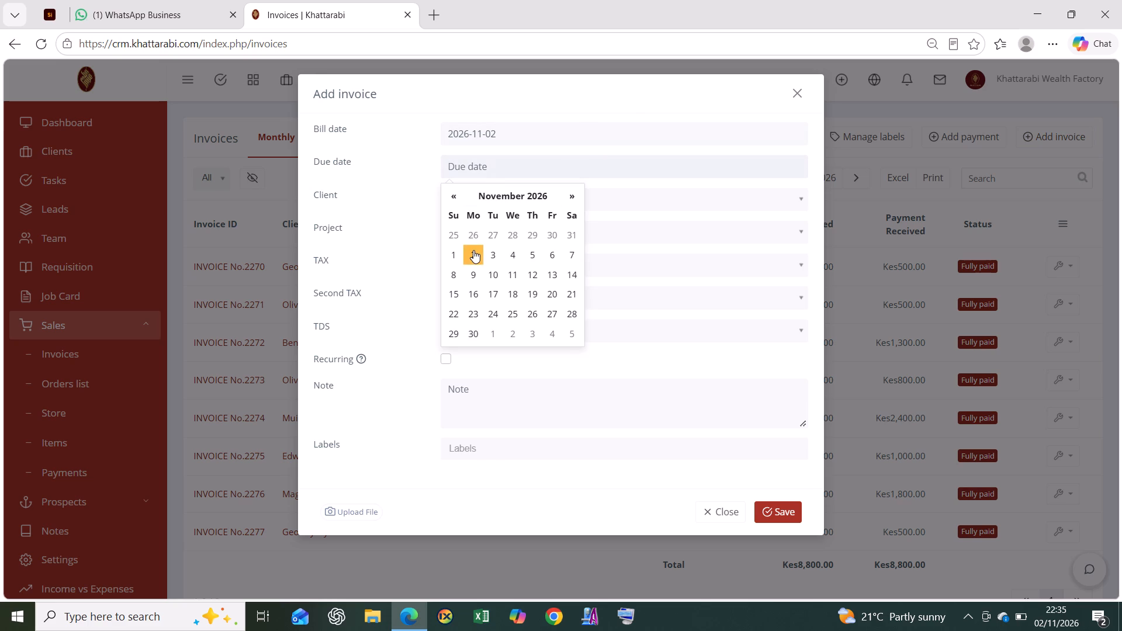
# Choose the existing client Oliver by searching "oli", and save the new invoice.
pyautogui.click(482, 188)
pyautogui.write('oli')
pyautogui.click(504, 269)
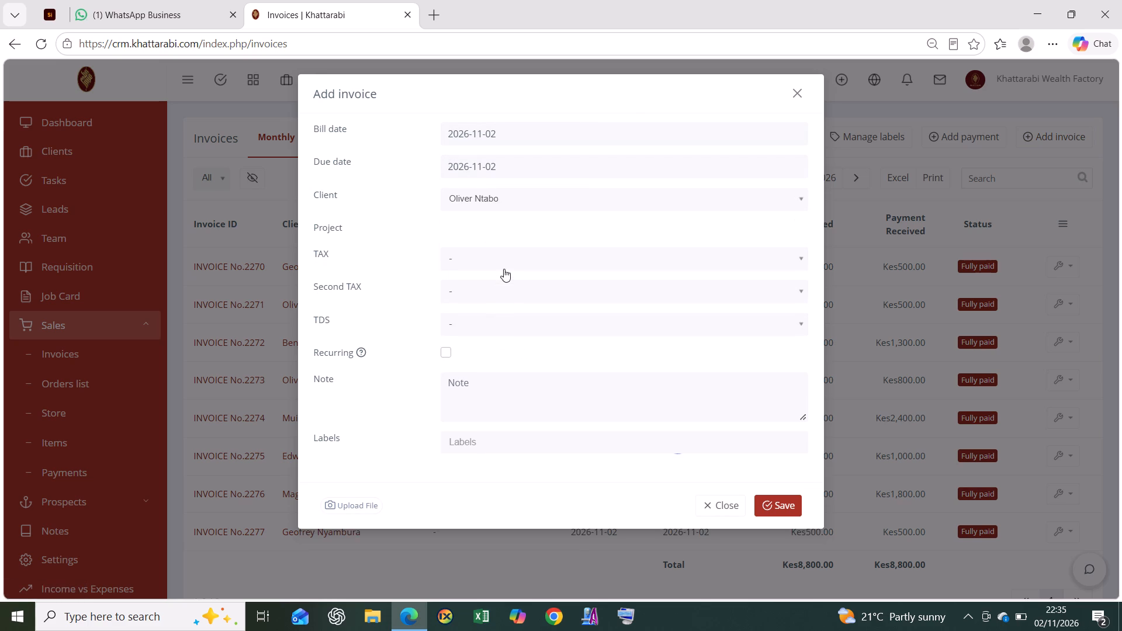
pyautogui.click(774, 522)
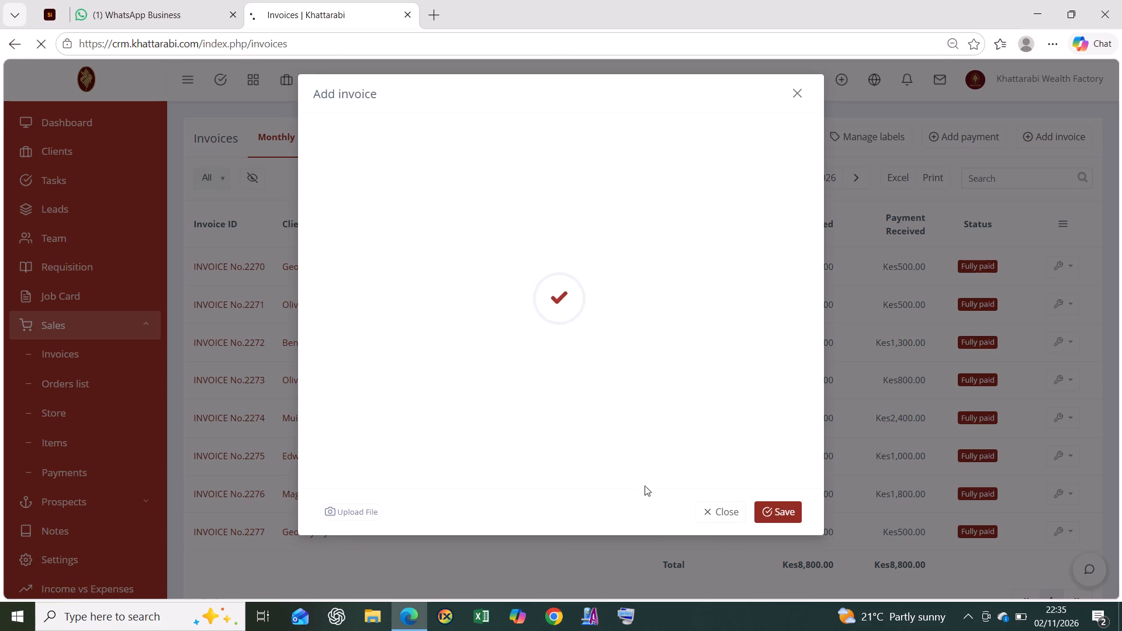
# Start a newly created item on Oliver's invoice and name it with the saved entry Pesrpex printing.
pyautogui.click(376, 466)
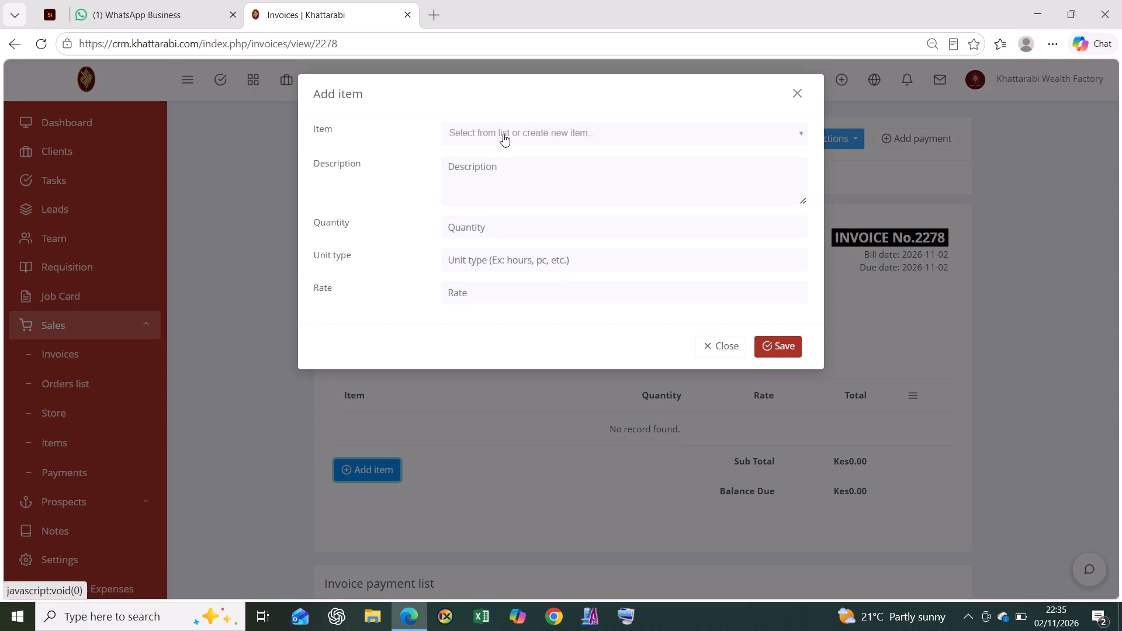
pyautogui.click(503, 134)
pyautogui.press('Down')
pyautogui.press('Down')
pyautogui.press('Down')
pyautogui.press('Down')
pyautogui.press('Down')
pyautogui.press('Down')
pyautogui.press('Down')
pyautogui.press('Down')
pyautogui.press('Down')
pyautogui.press('Down')
pyautogui.press('Down')
pyautogui.press('Down')
pyautogui.press('Down')
pyautogui.press('Down')
pyautogui.press('Down')
pyautogui.press('Down')
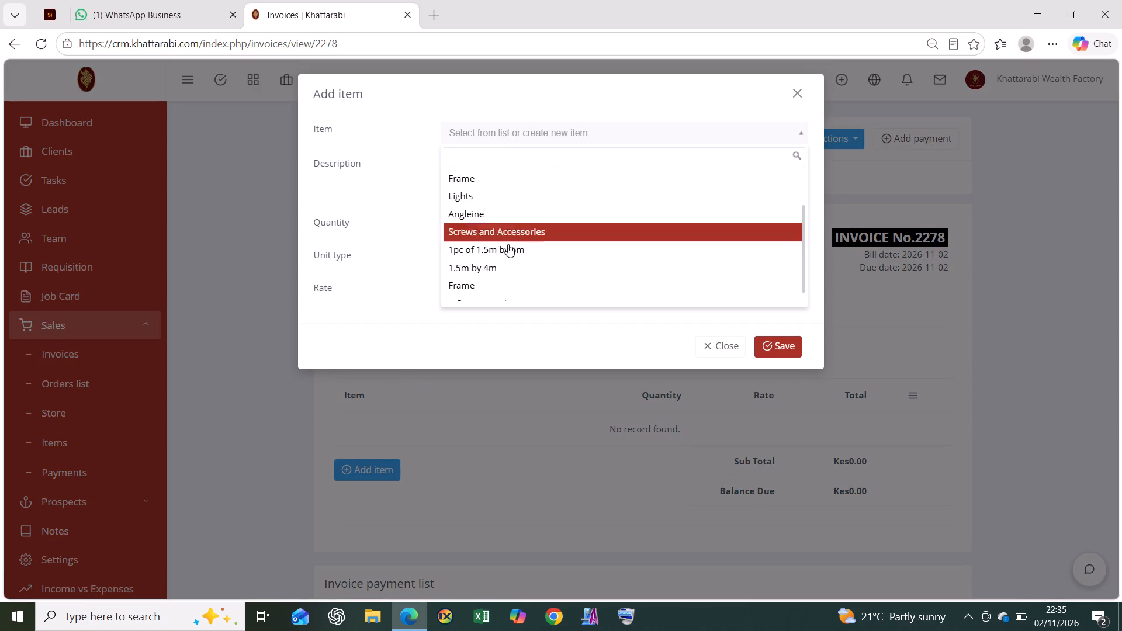
pyautogui.click(499, 290)
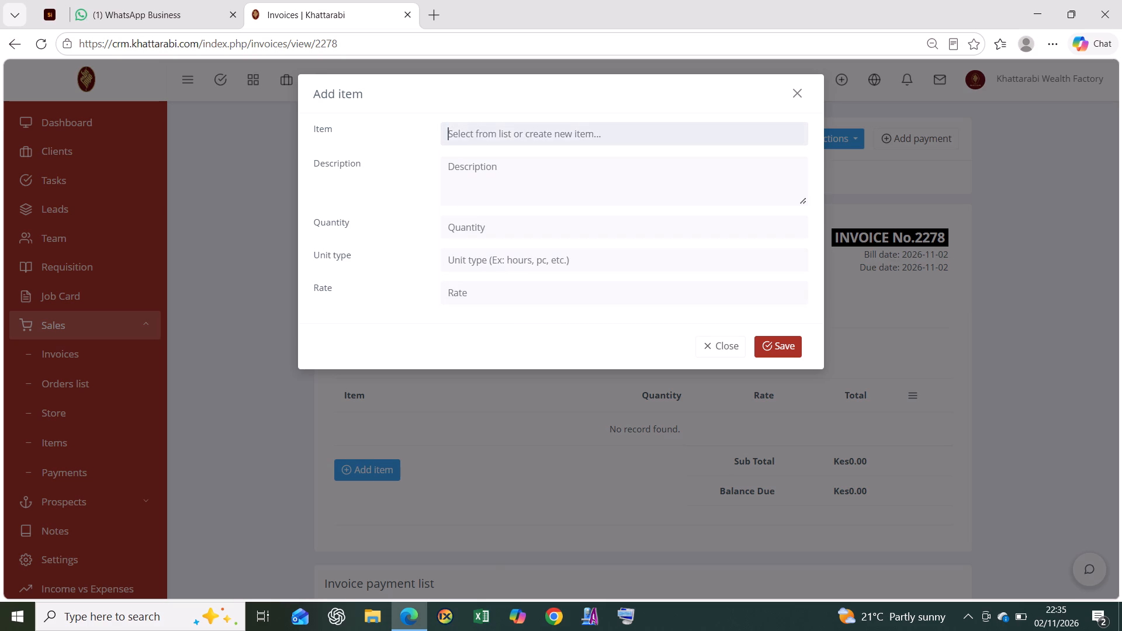
pyautogui.press('p')
pyautogui.write('es')
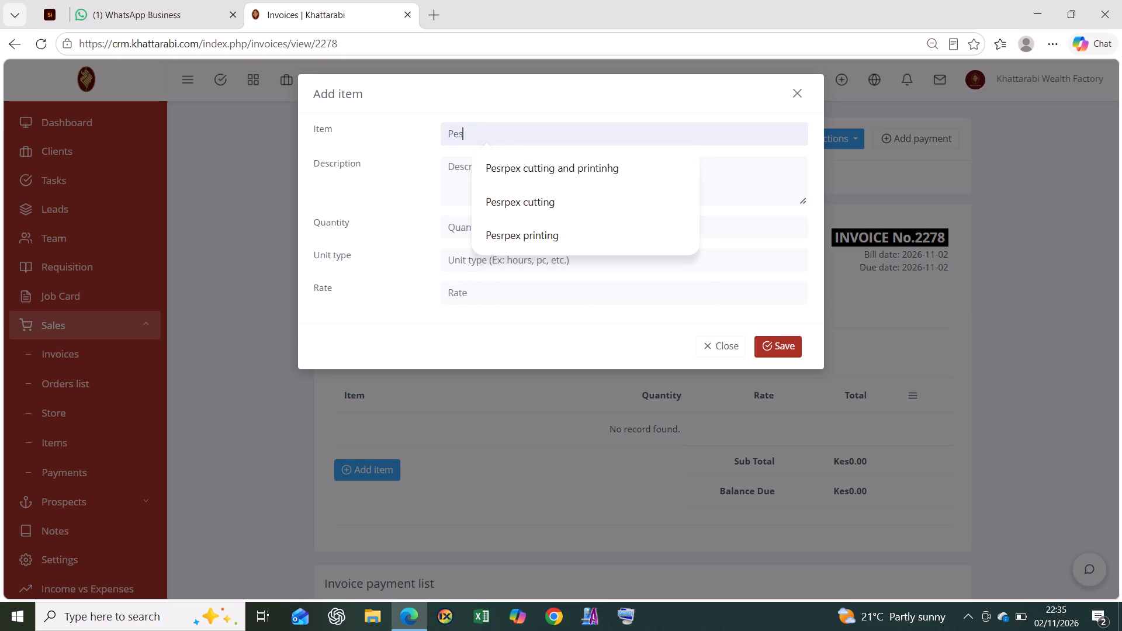
pyautogui.click(548, 233)
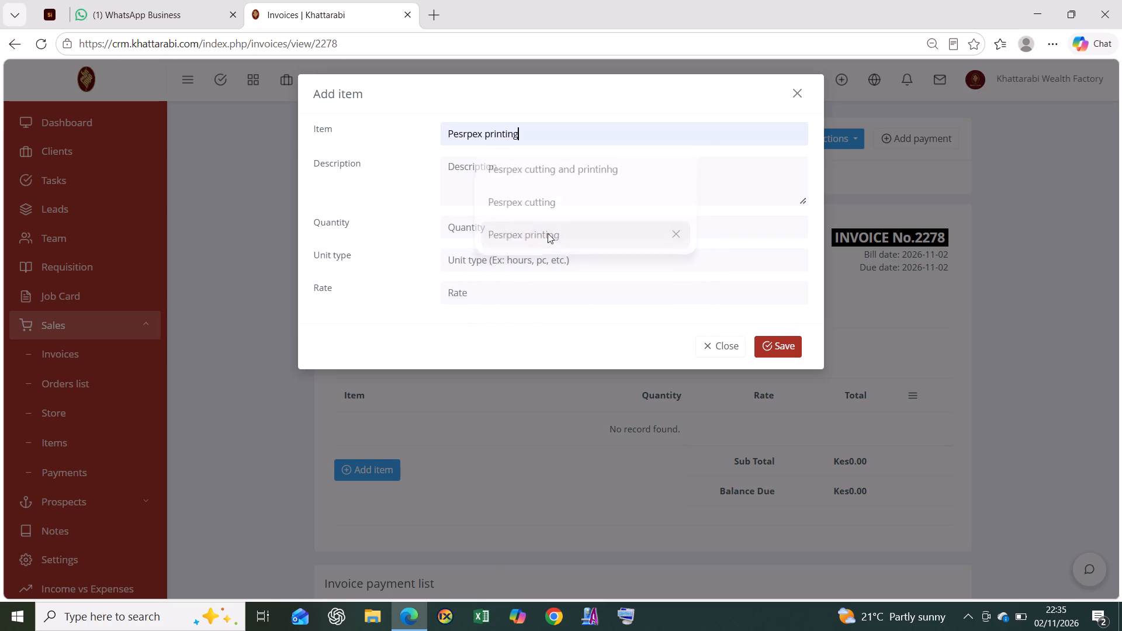
# Set the Pesrpex printing item's quantity to 1 and its rate to 500, and save it to the invoice.
pyautogui.click(538, 221)
pyautogui.click(520, 293)
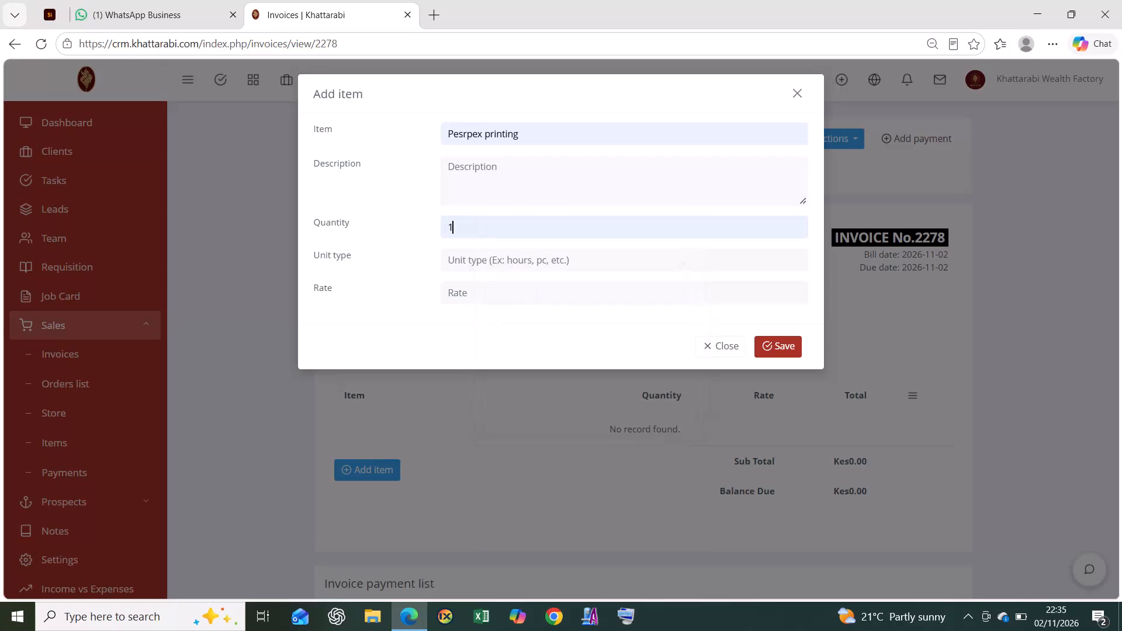
pyautogui.click(517, 289)
pyautogui.write('500')
pyautogui.click(771, 350)
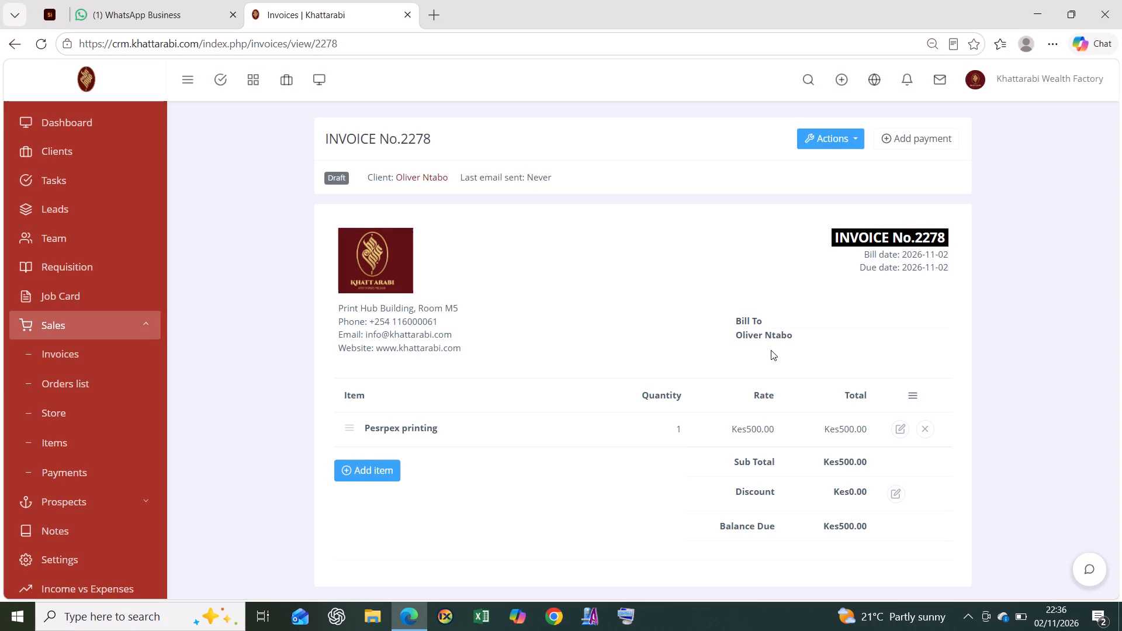
# Add a cash payment of 500 to Oliver's Pesrpex printing invoice and save it.
pyautogui.click(911, 144)
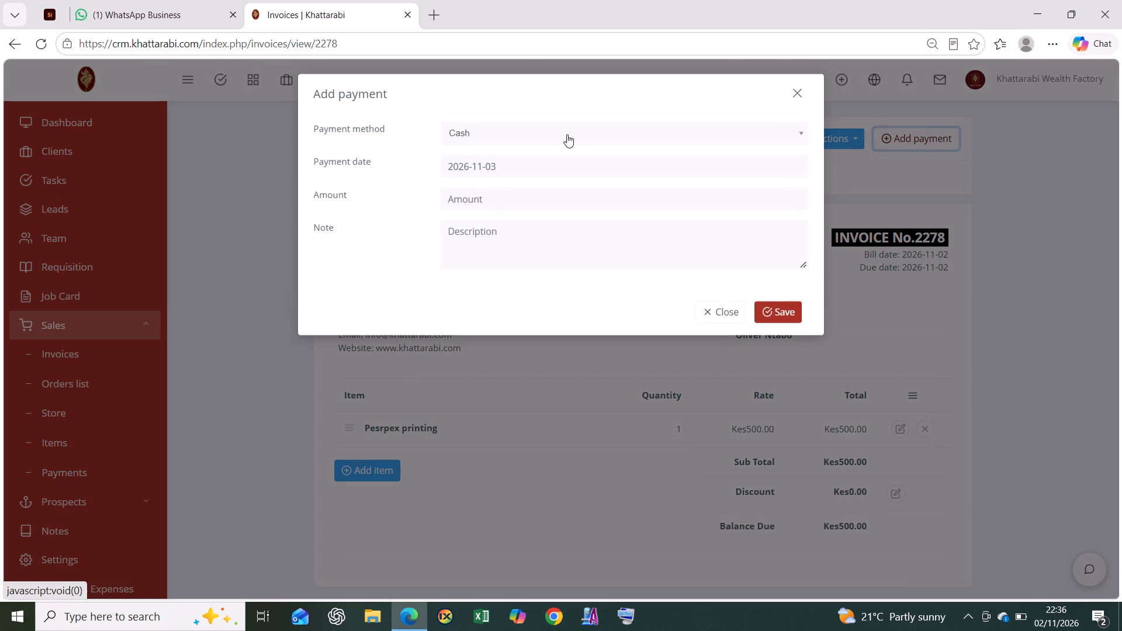
pyautogui.click(528, 199)
pyautogui.write('500')
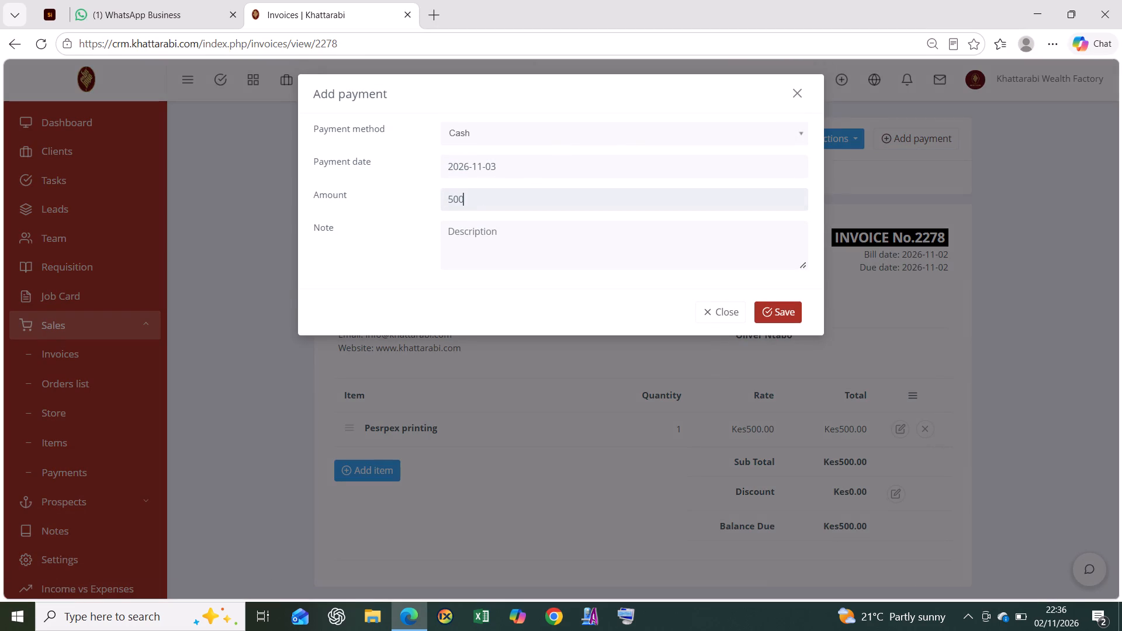
pyautogui.click(782, 309)
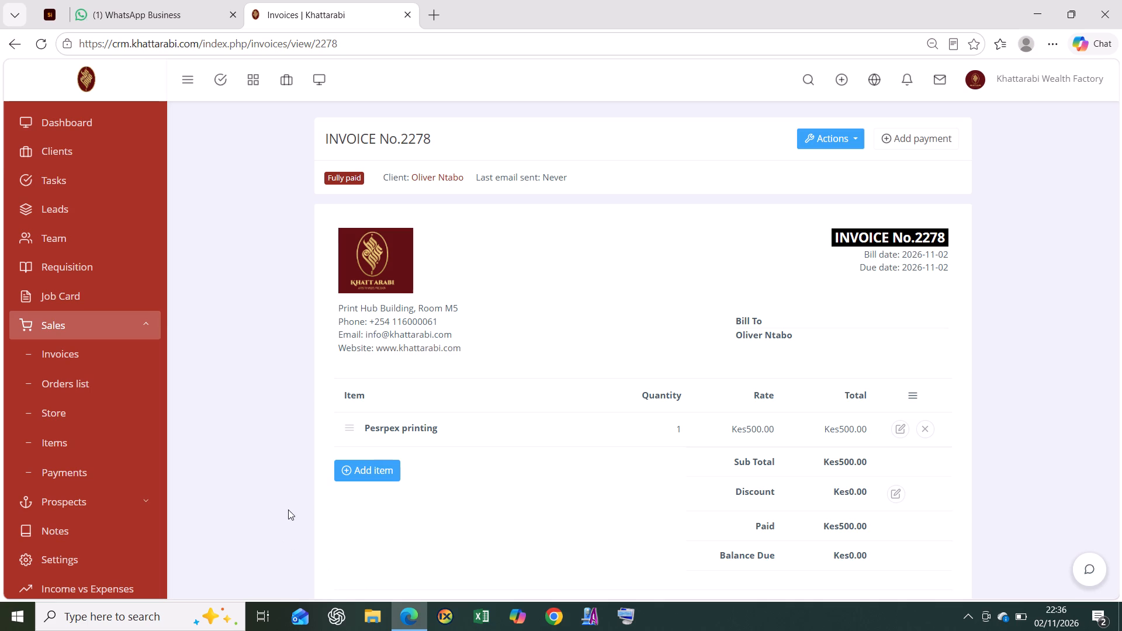
# Start another invoice with bill date and due date both set to 2026-11-02, and open the client choices.
pyautogui.click(50, 351)
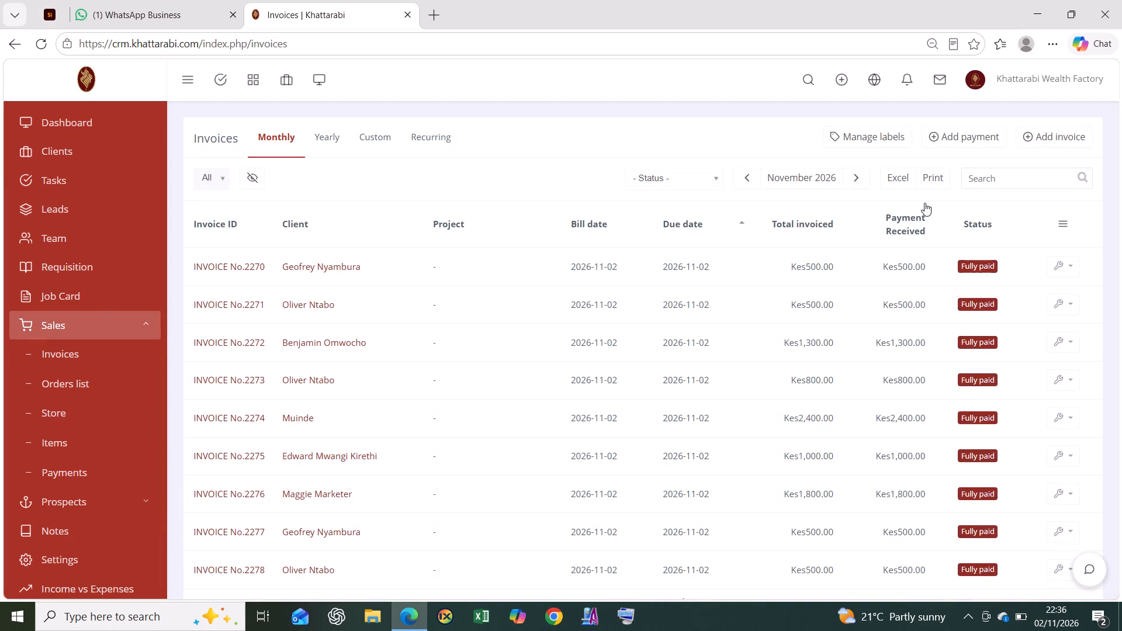
pyautogui.click(1075, 147)
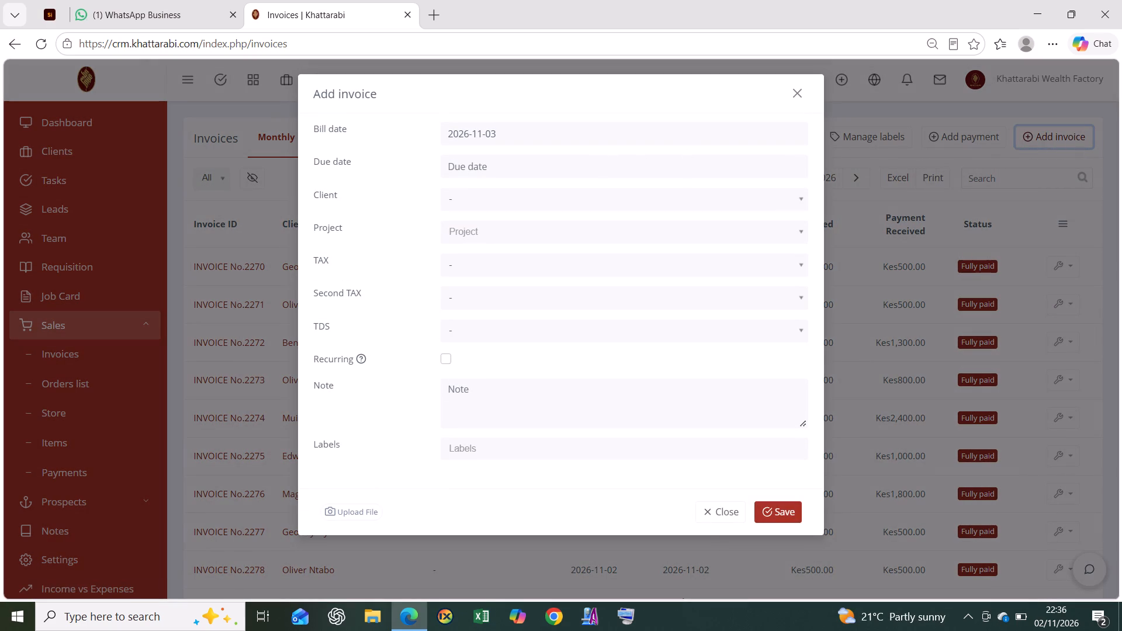
pyautogui.click(552, 134)
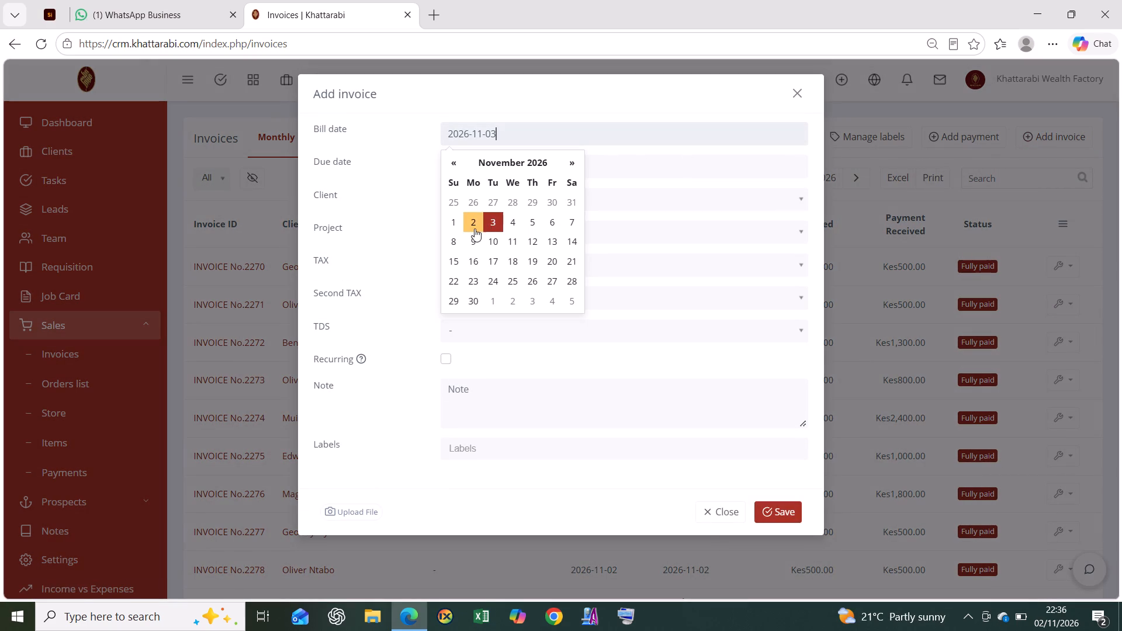
pyautogui.click(475, 228)
pyautogui.click(487, 168)
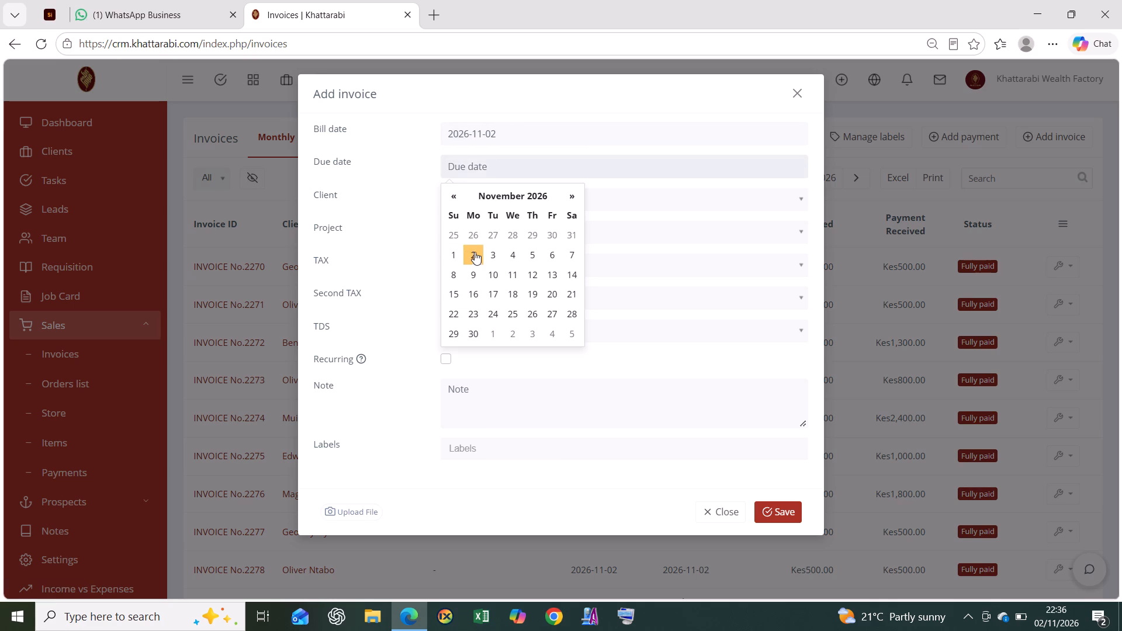
pyautogui.click(477, 253)
pyautogui.click(475, 200)
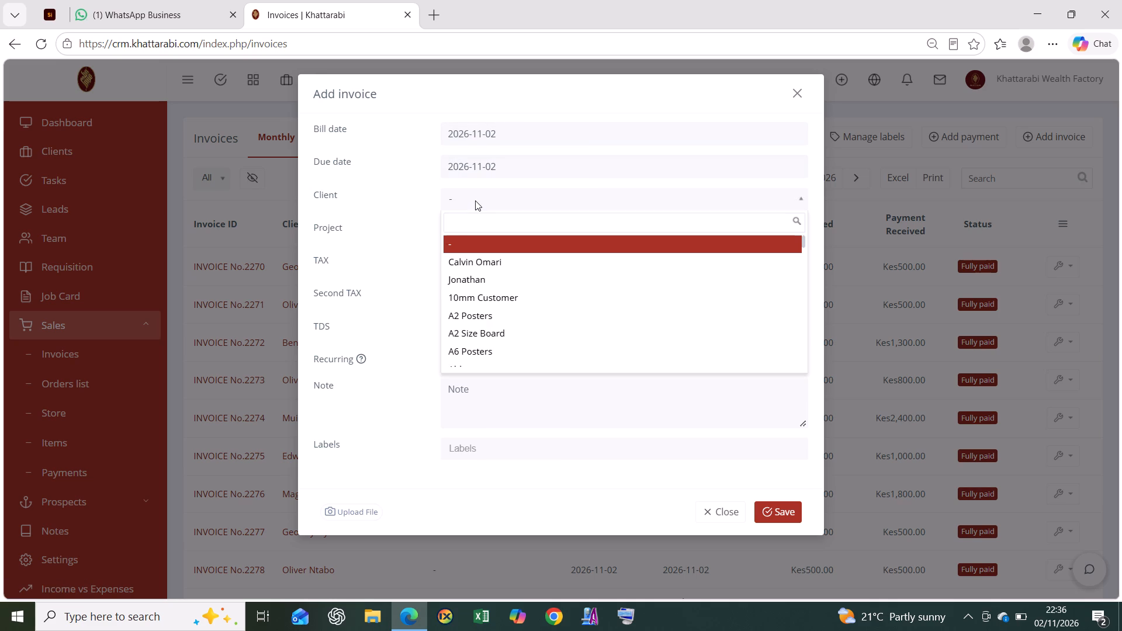
# Select Nathaniel as the client for the 2026-11-02 invoice and save the invoice.
pyautogui.press('n')
pyautogui.write('ath')
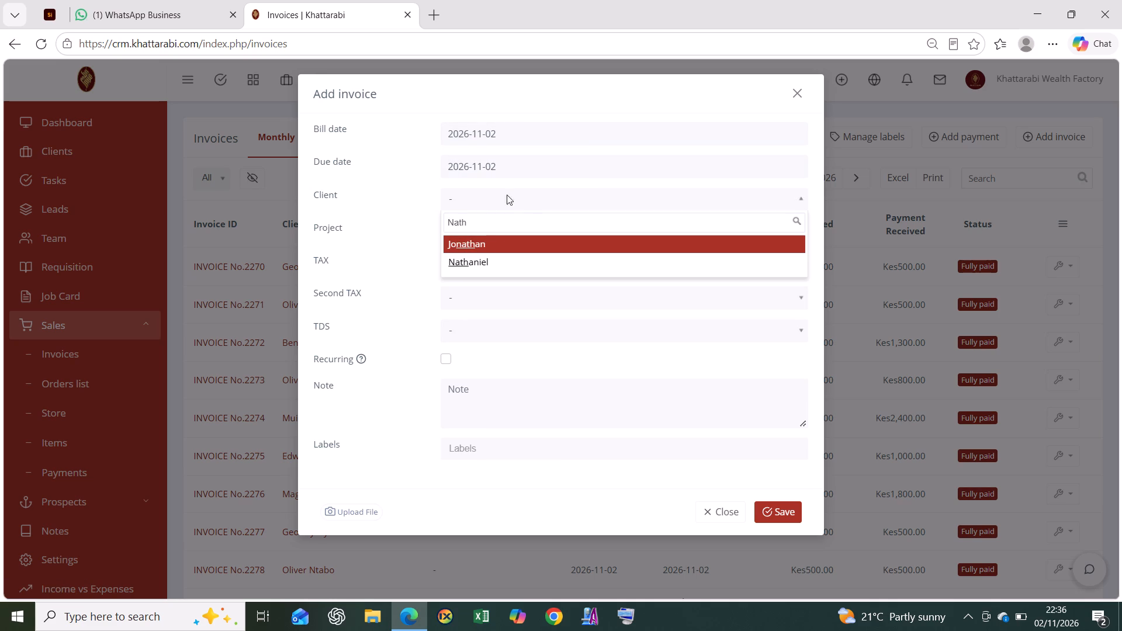
pyautogui.click(519, 254)
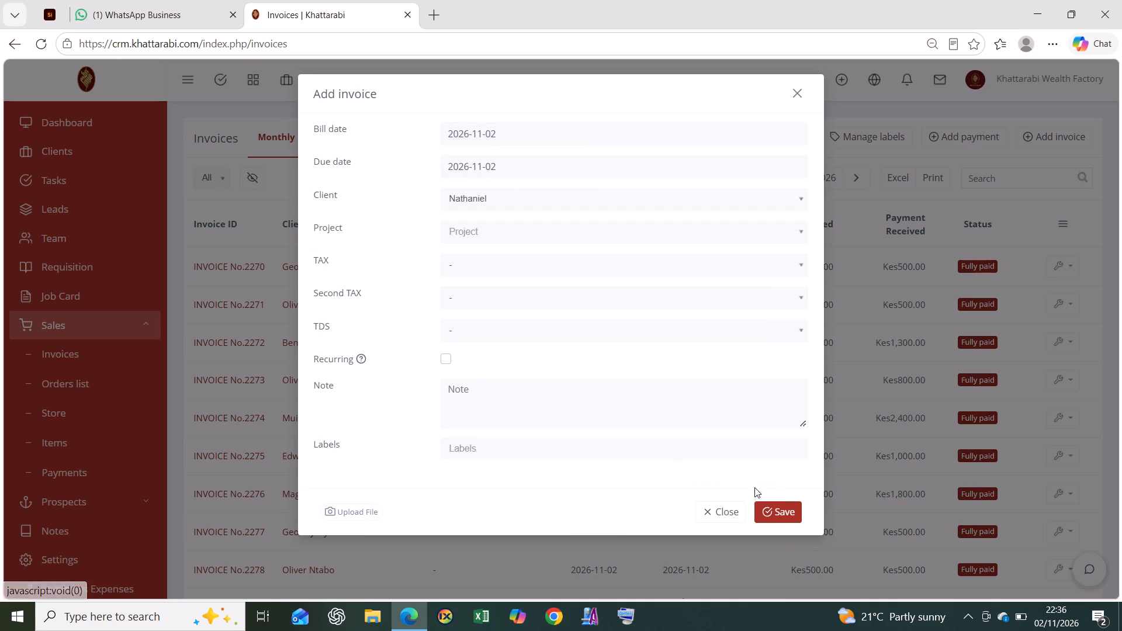
pyautogui.click(776, 514)
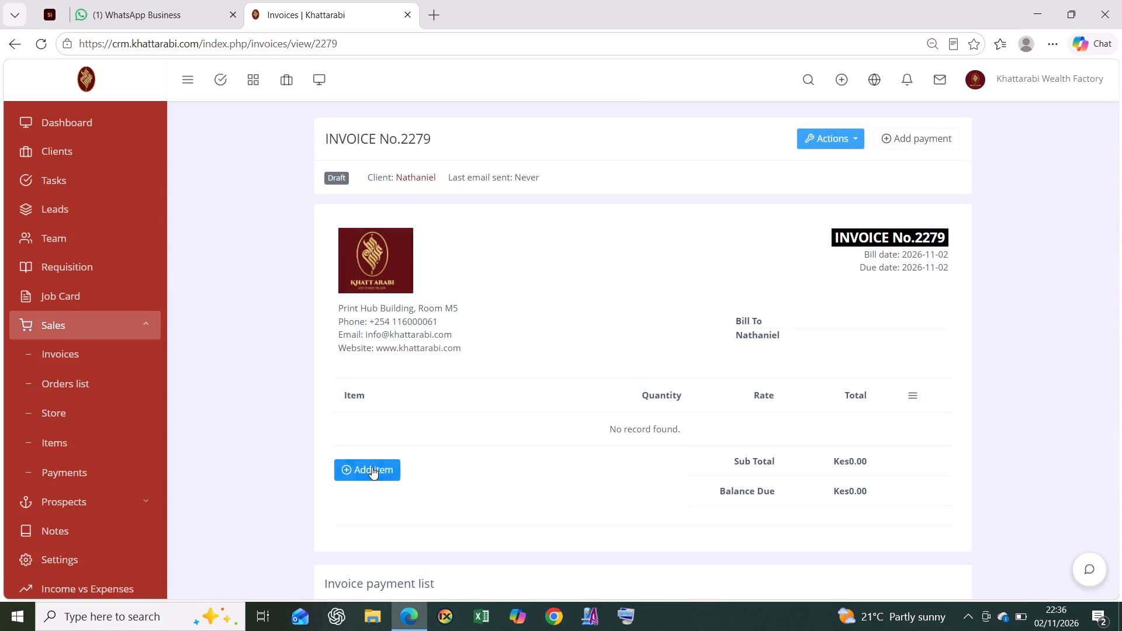
# Start a newly created item on Nathaniel's invoice and name it with the saved entry Clear Perspex Printing.
pyautogui.click(382, 466)
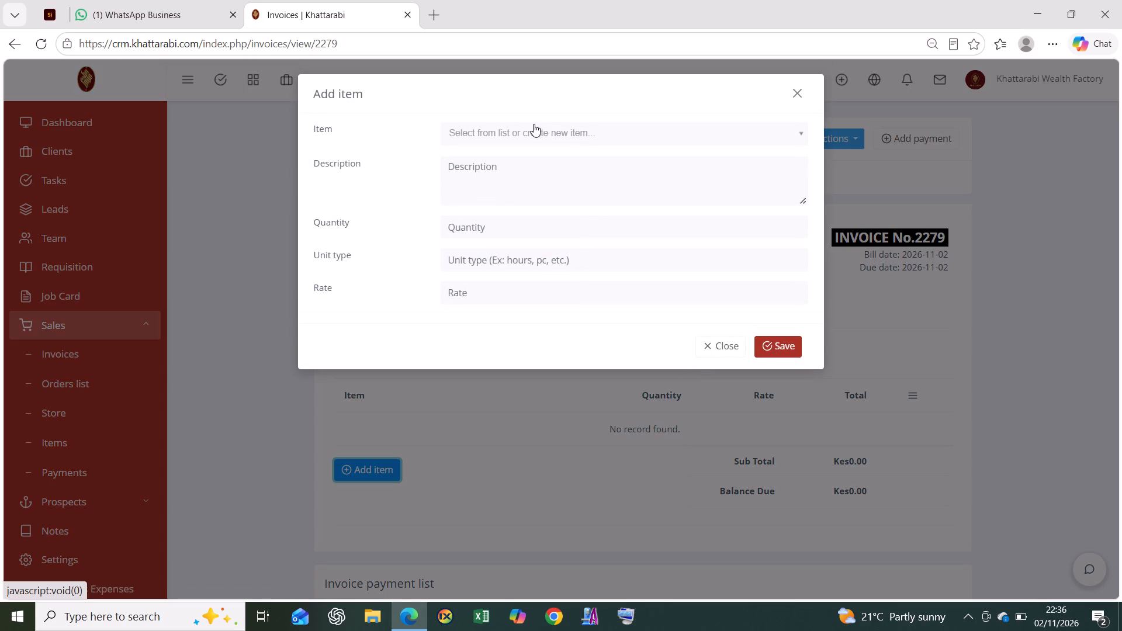
pyautogui.click(534, 124)
pyautogui.press('Down')
pyautogui.press('Down')
pyautogui.press('Down')
pyautogui.press('Down')
pyautogui.press('Down')
pyautogui.press('Down')
pyautogui.press('Down')
pyautogui.press('Down')
pyautogui.press('Down')
pyautogui.press('Down')
pyautogui.press('Down')
pyautogui.press('Down')
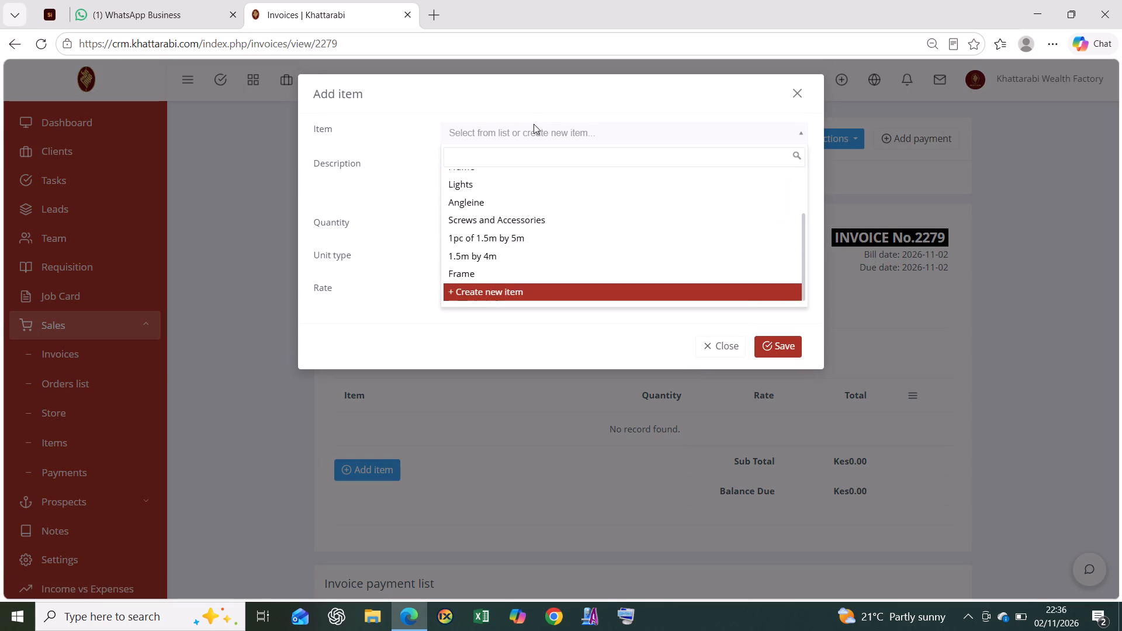
pyautogui.click(516, 286)
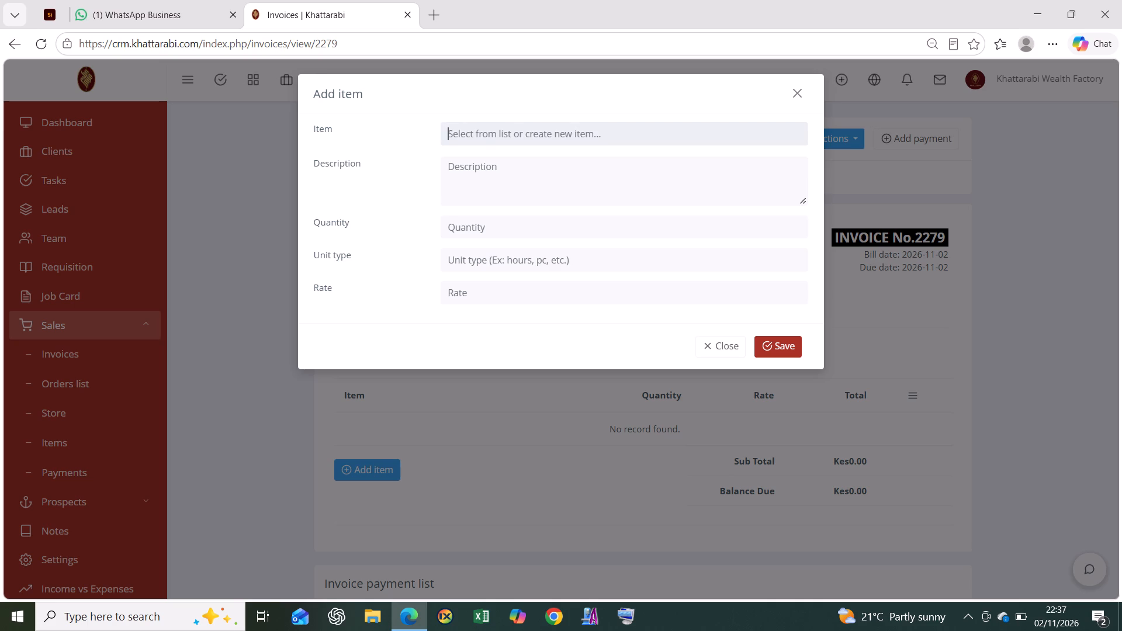
pyautogui.press('x')
pyautogui.write('lear')
pyautogui.press('BackSpace')
pyautogui.press('BackSpace')
pyautogui.press('BackSpace')
pyautogui.press('BackSpace')
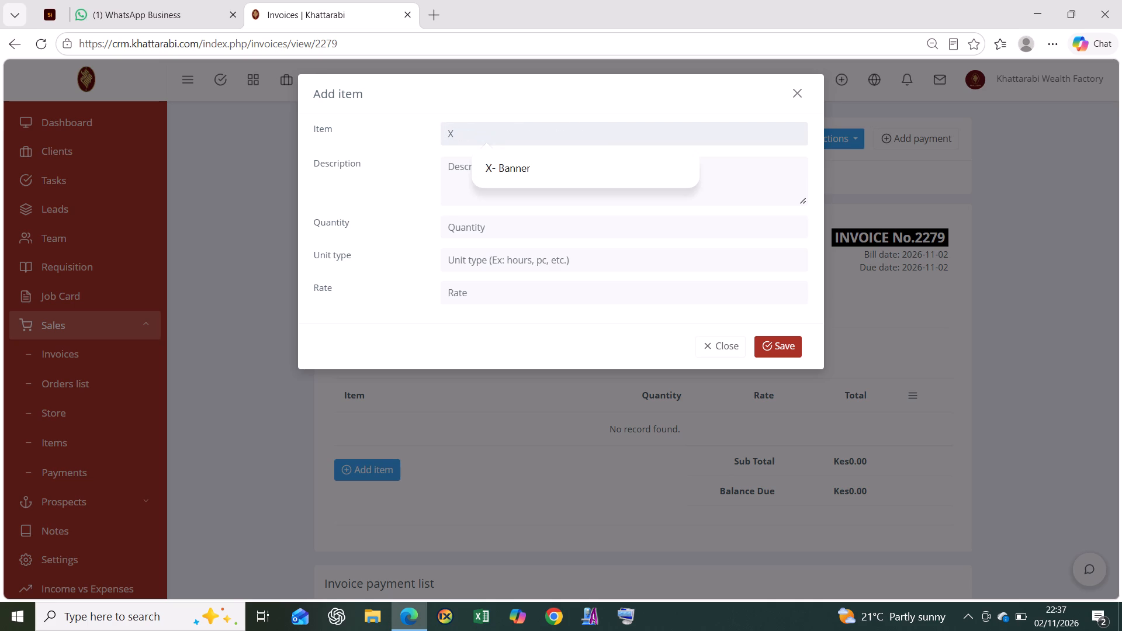
pyautogui.press('BackSpace')
pyautogui.press('c')
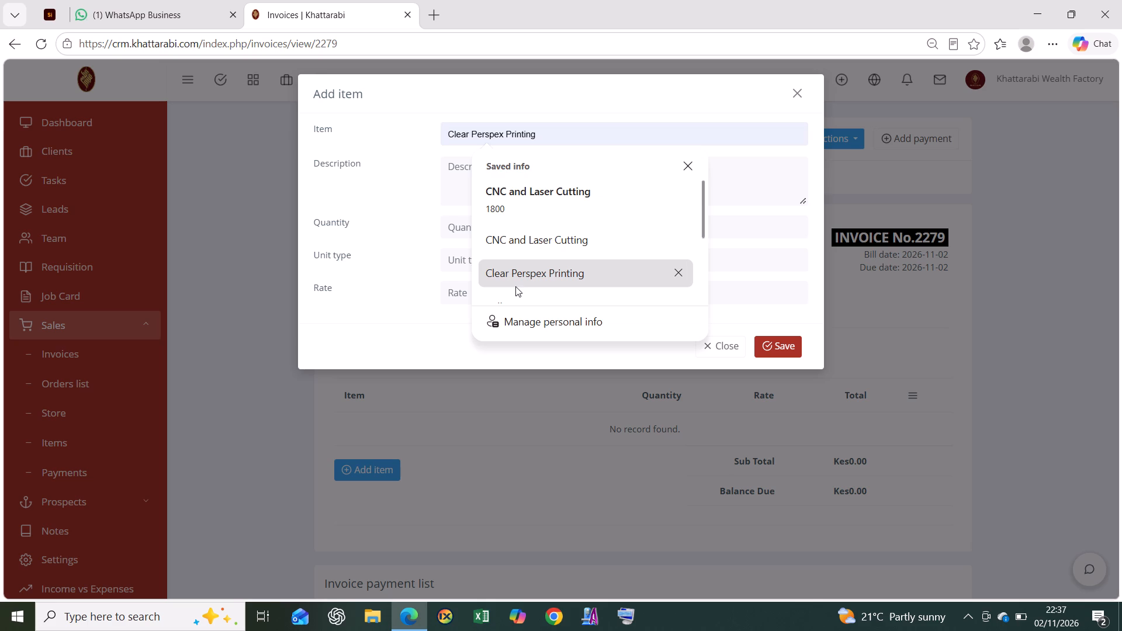
pyautogui.write('lear')
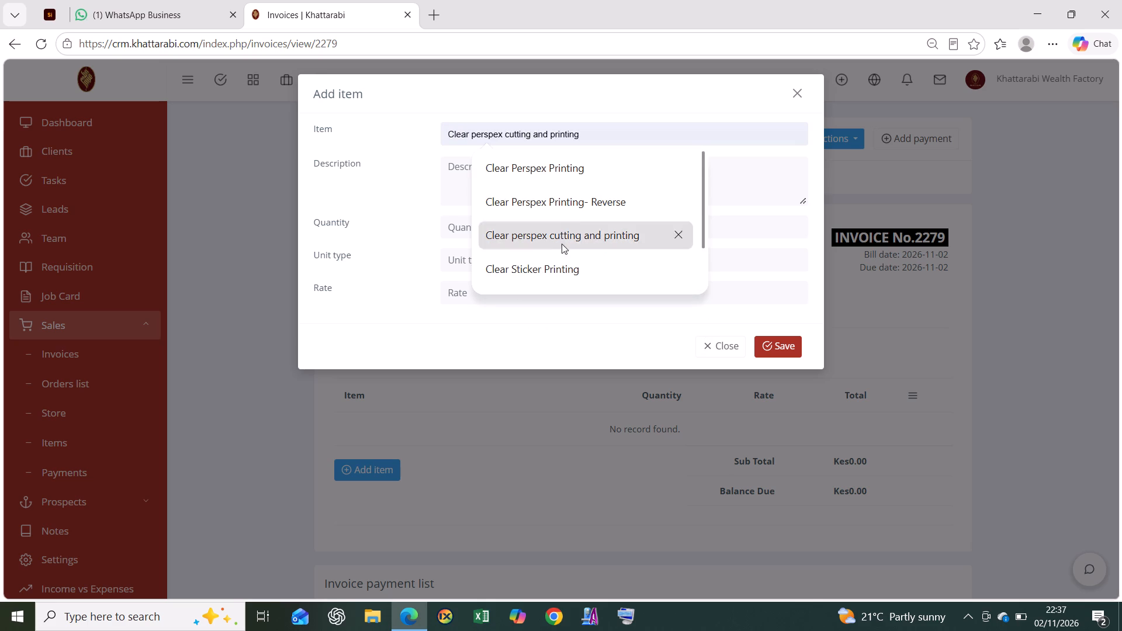
pyautogui.click(592, 180)
# Set the Clear Perspex Printing item's quantity to 1 and its rate to 600, and save it to the invoice.
pyautogui.moveTo(524, 228); pyautogui.dragTo(516, 262)
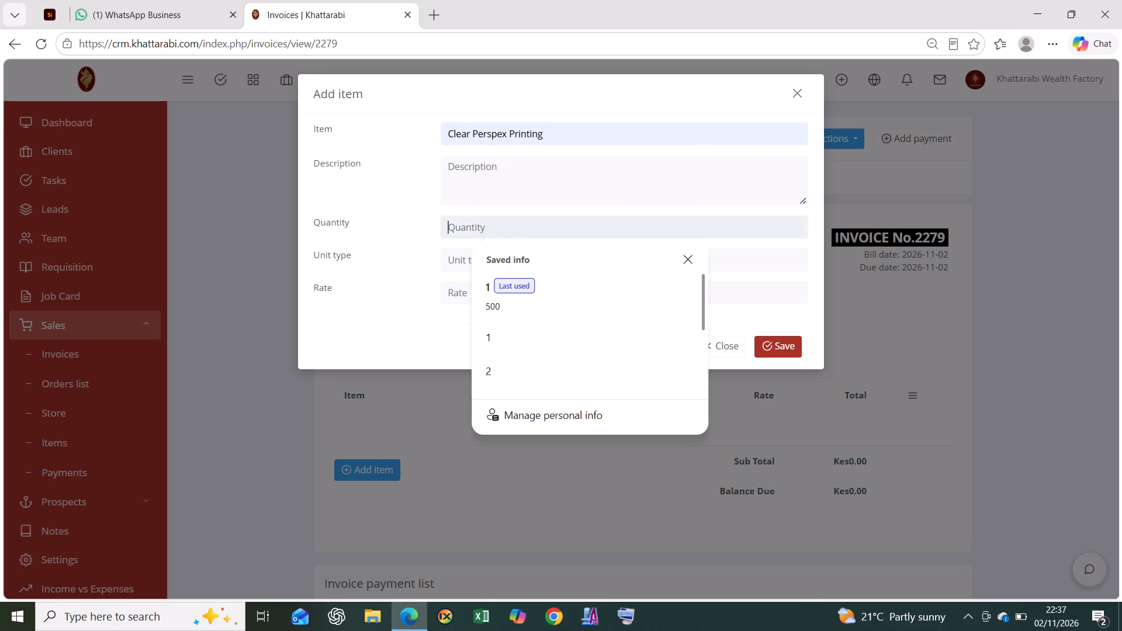
pyautogui.moveTo(516, 262); pyautogui.dragTo(515, 274)
pyautogui.click(515, 274)
pyautogui.click(451, 293)
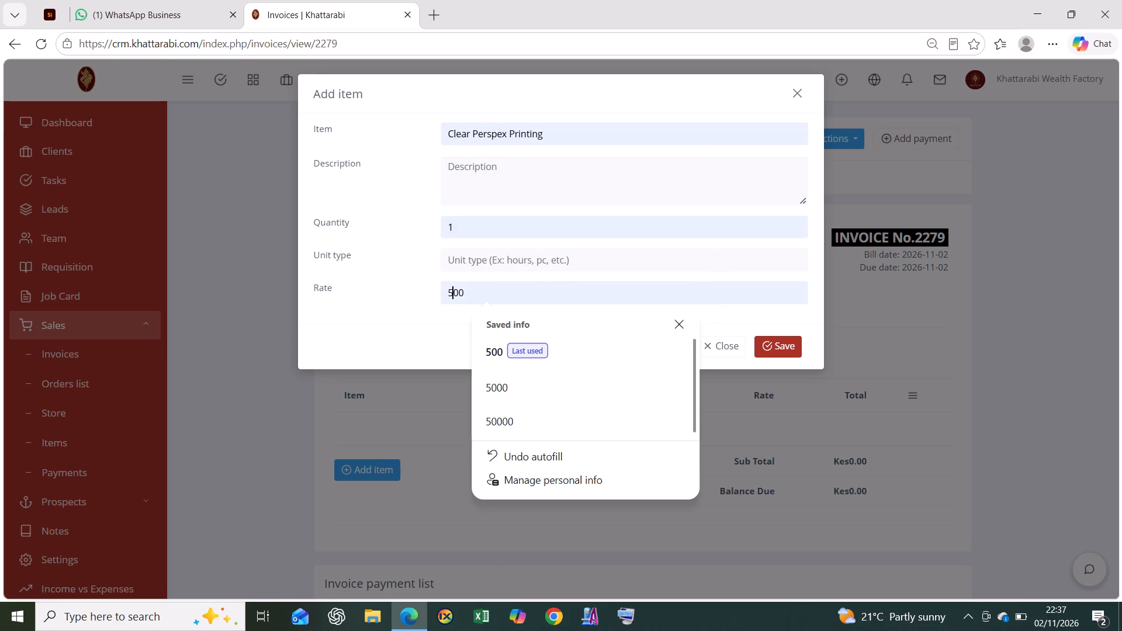
pyautogui.press('BackSpace')
pyautogui.press('6')
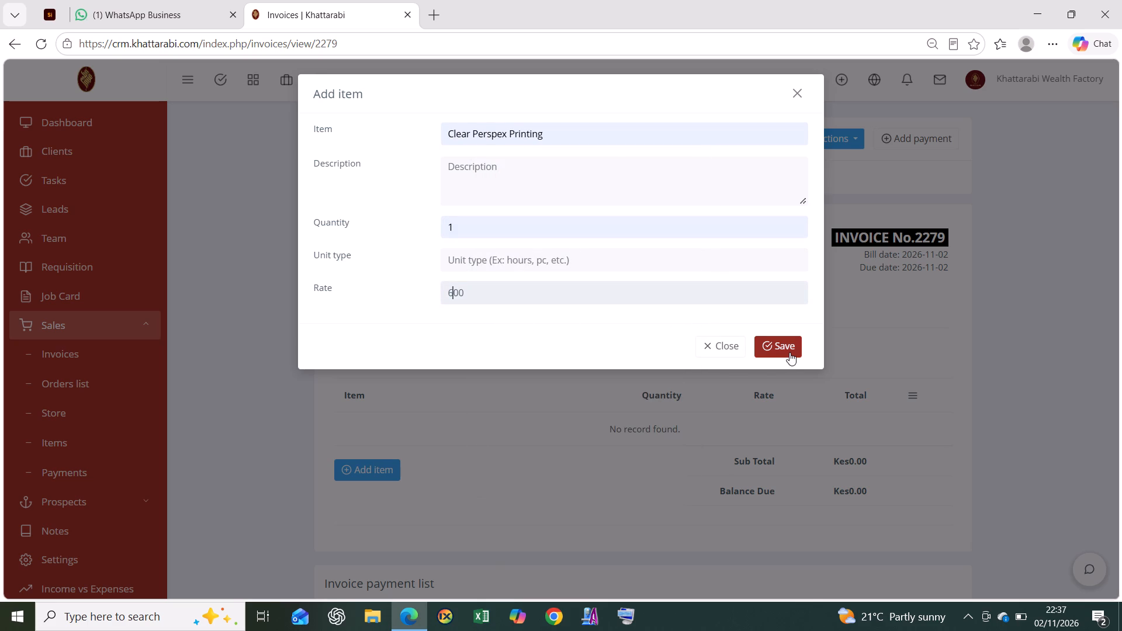
pyautogui.click(789, 352)
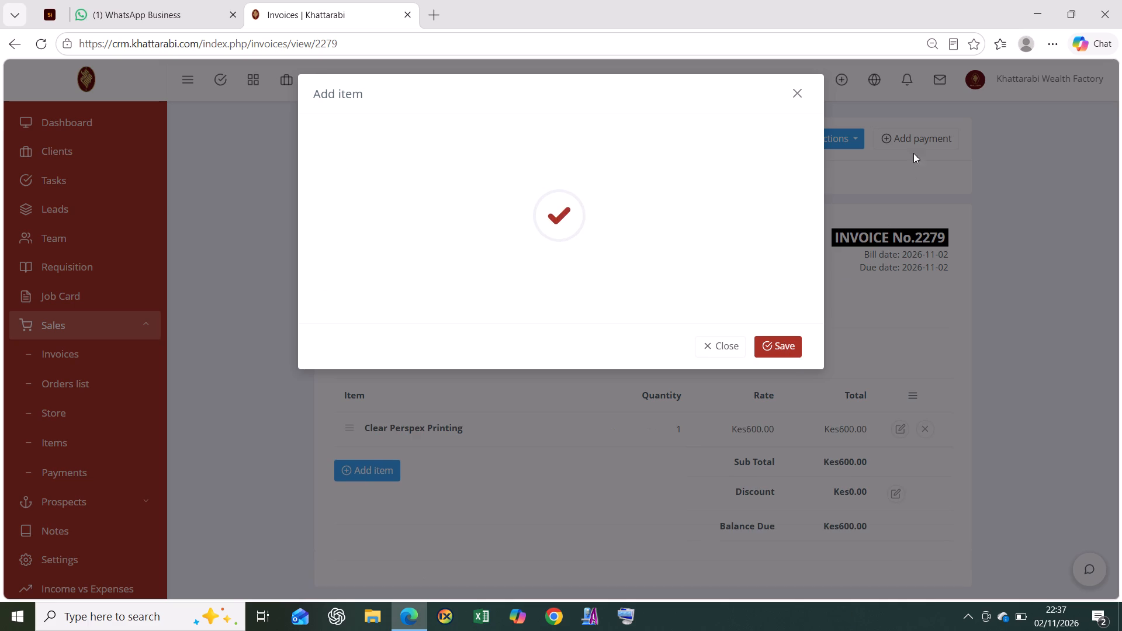
# Add a cash payment with the amount 0 to Nathaniel's Clear Perspex Printing invoice and save it.
pyautogui.click(914, 140)
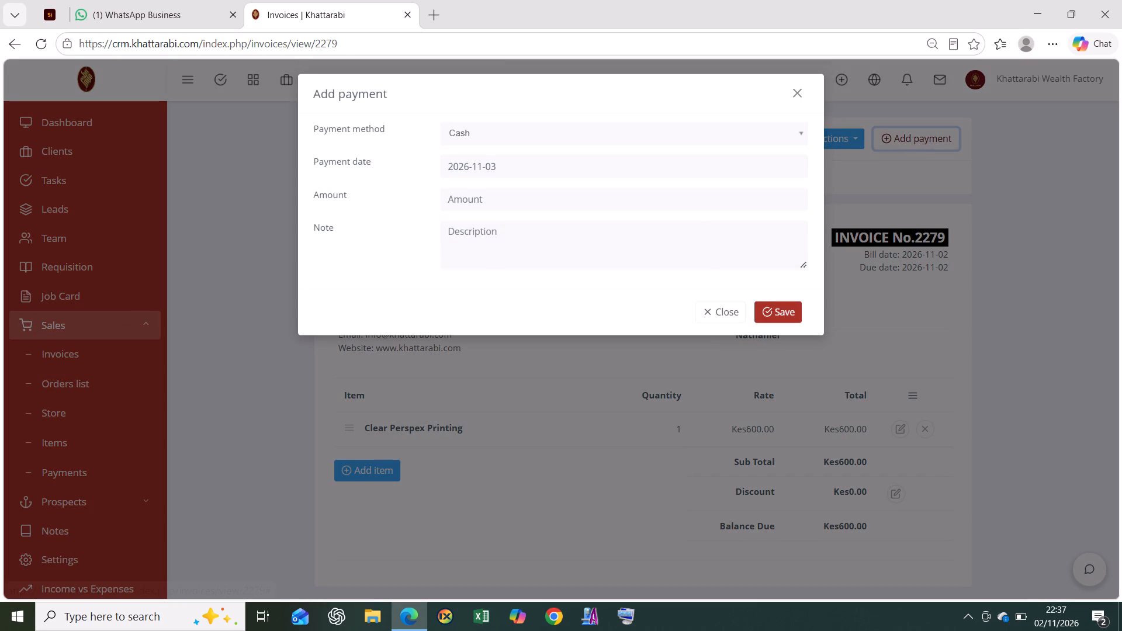
pyautogui.click(574, 199)
pyautogui.press('0')
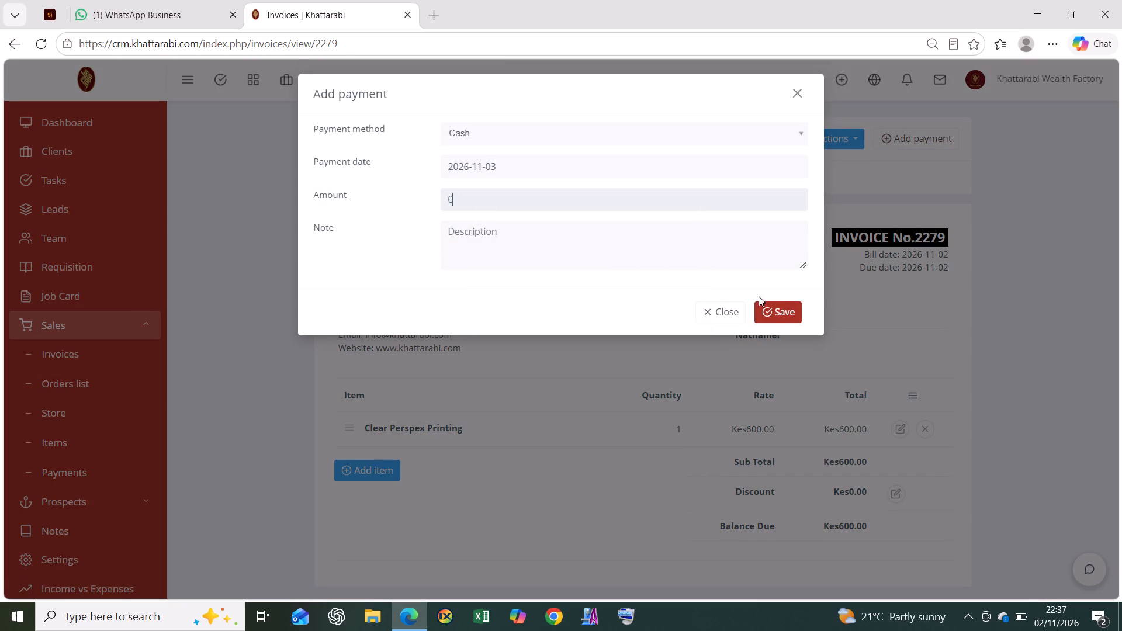
pyautogui.click(777, 310)
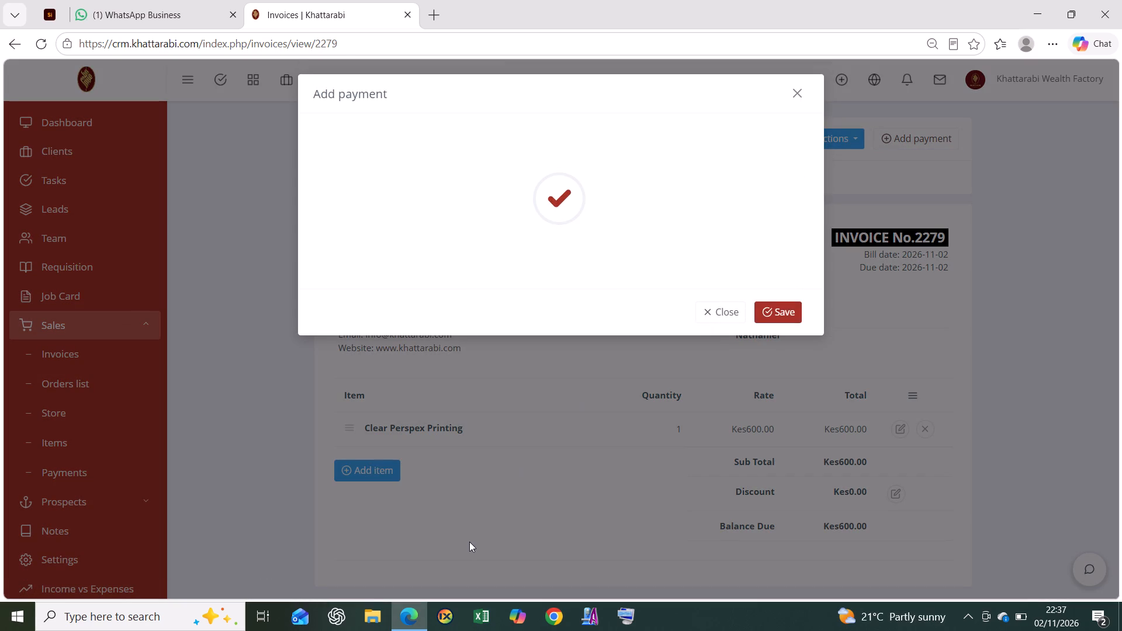
# Switch to Excel and open the recent TRUCK INVOICE workbook from the Desktop.
pyautogui.click(484, 615)
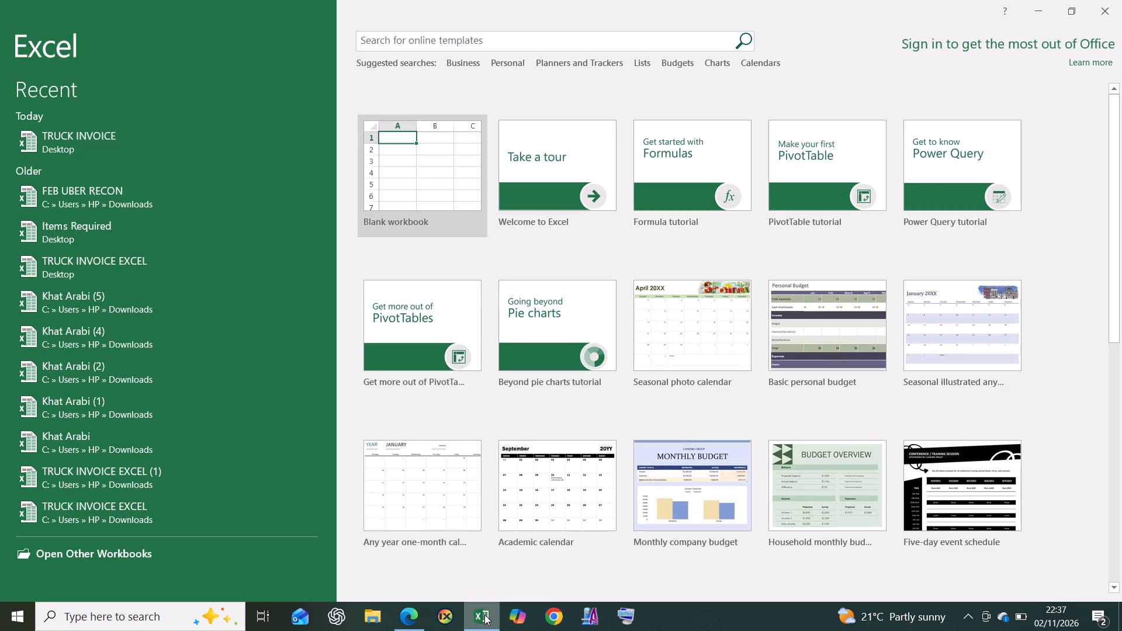
pyautogui.click(56, 152)
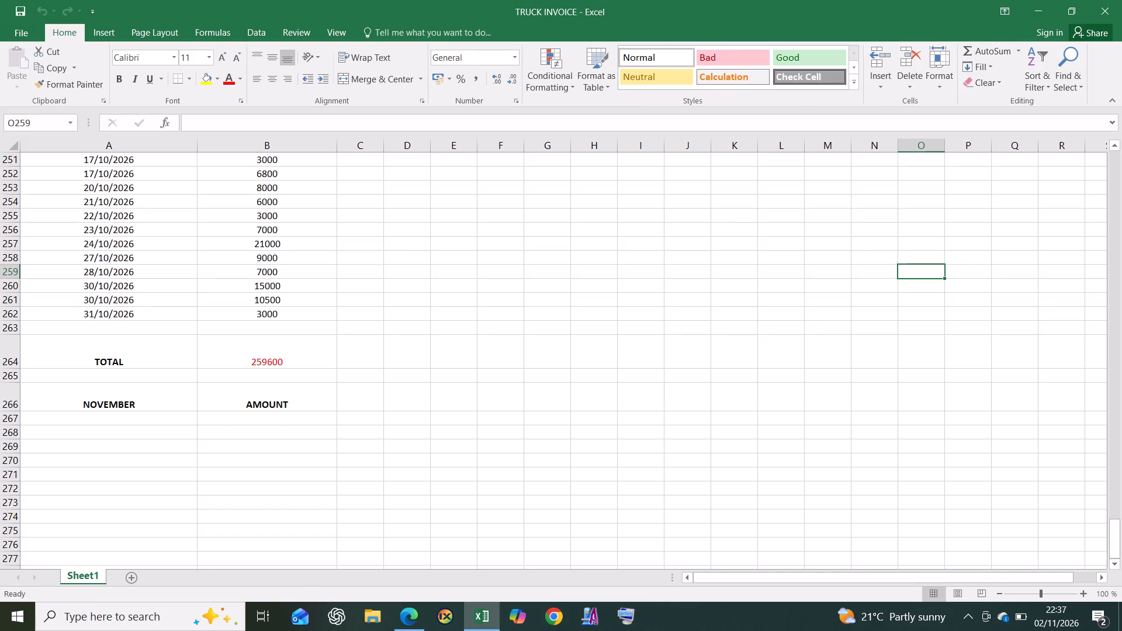
# Enter the date 2/11/2026 in cell A267 under the NOVEMBER heading and centre it.
pyautogui.click(140, 419)
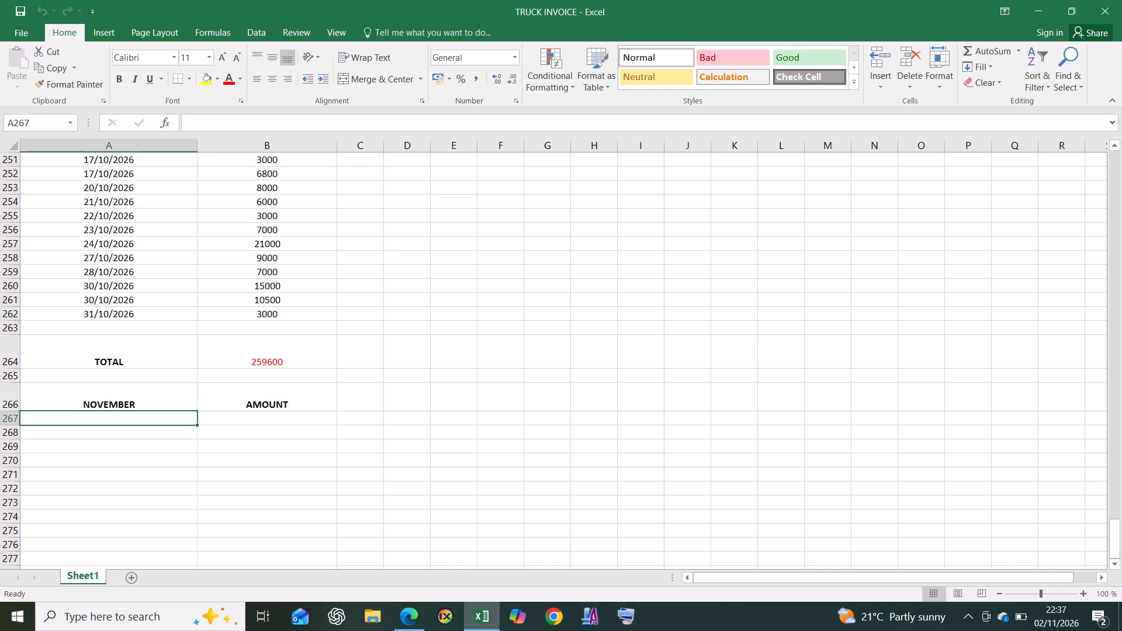
pyautogui.press('2')
pyautogui.press('/')
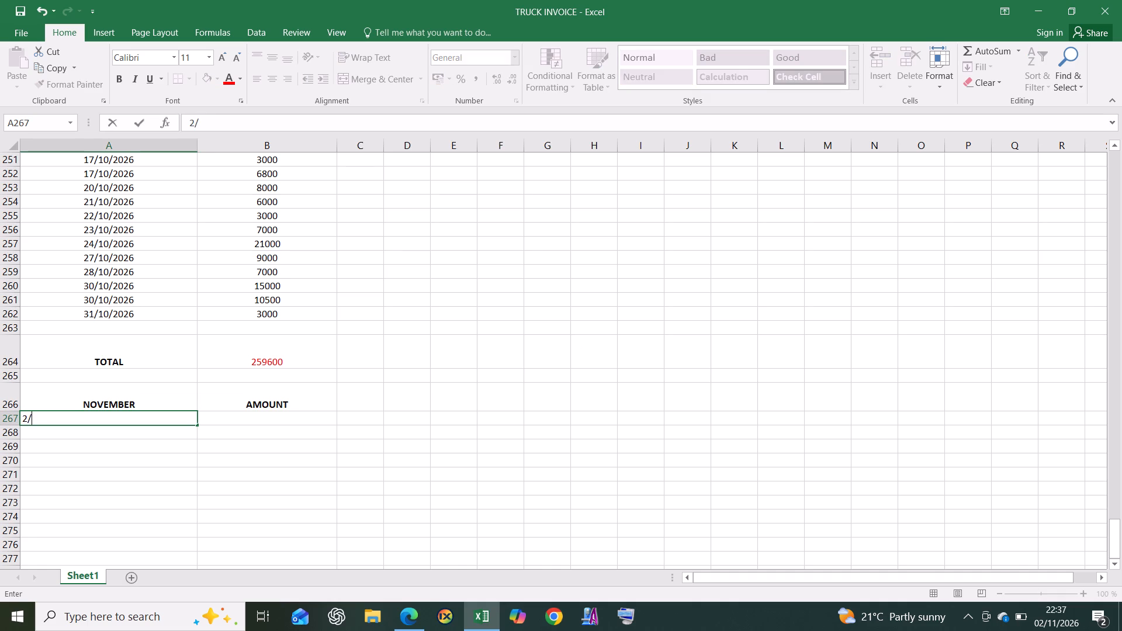
pyautogui.write('11')
pyautogui.write('/20')
pyautogui.press('2')
pyautogui.press('6')
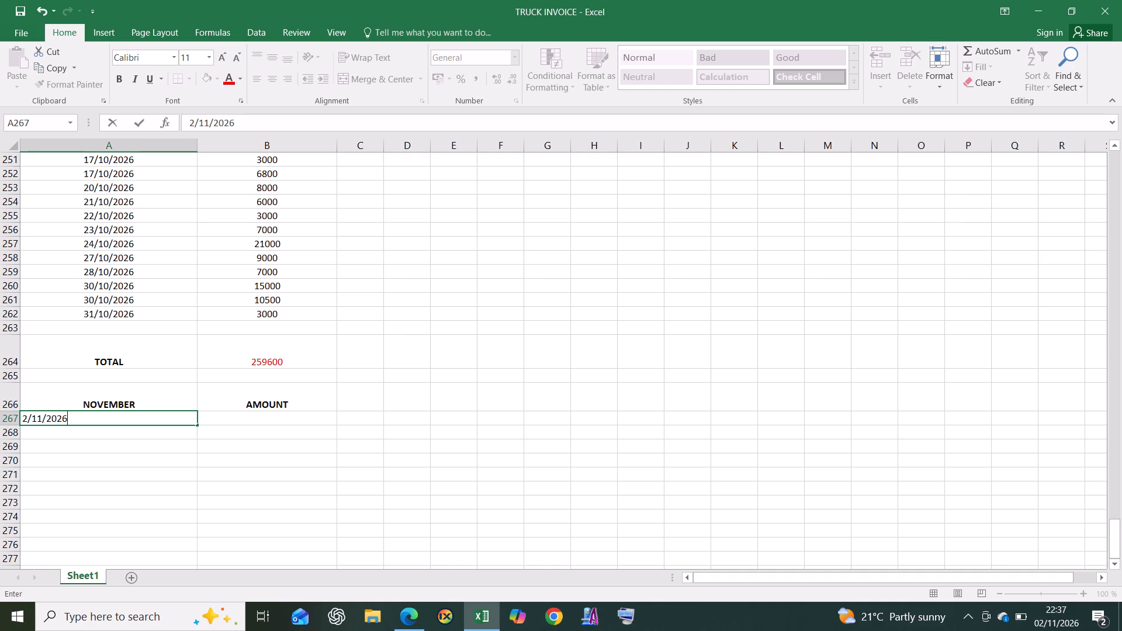
pyautogui.click(232, 420)
pyautogui.click(176, 419)
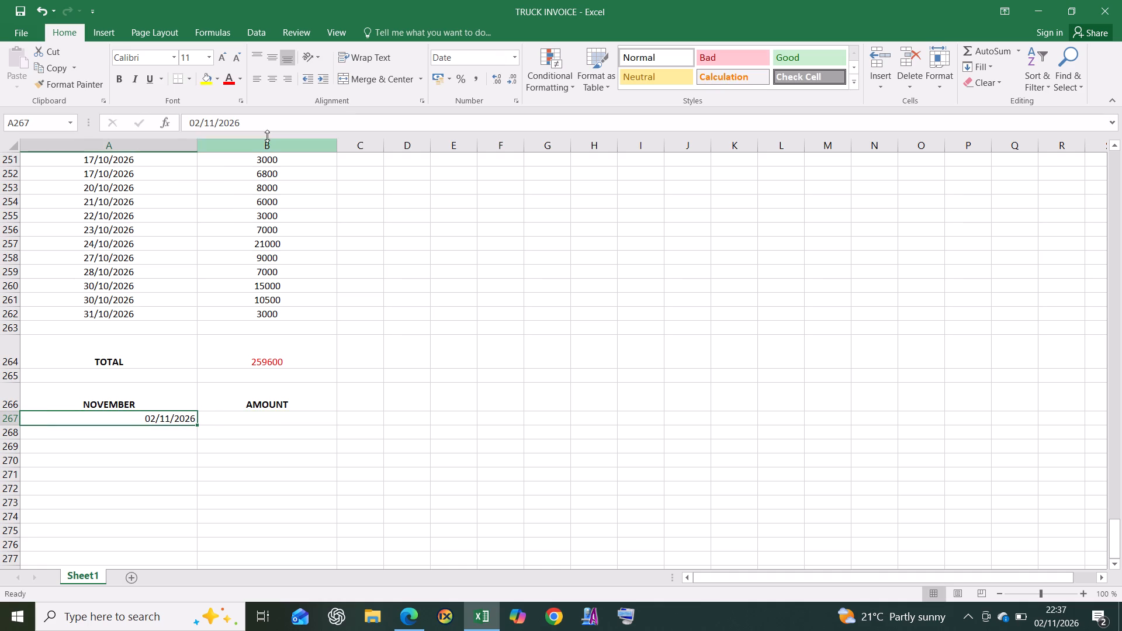
pyautogui.click(273, 76)
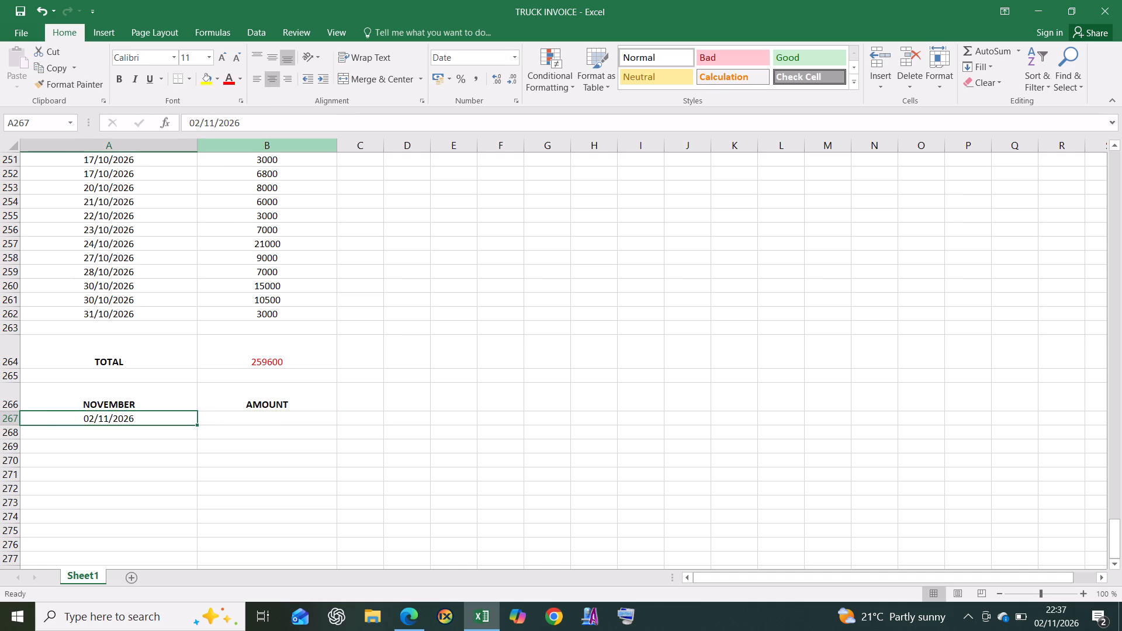
# Enter 4000 in cell B267 under the AMOUNT heading and centre it.
pyautogui.click(275, 422)
pyautogui.press('4')
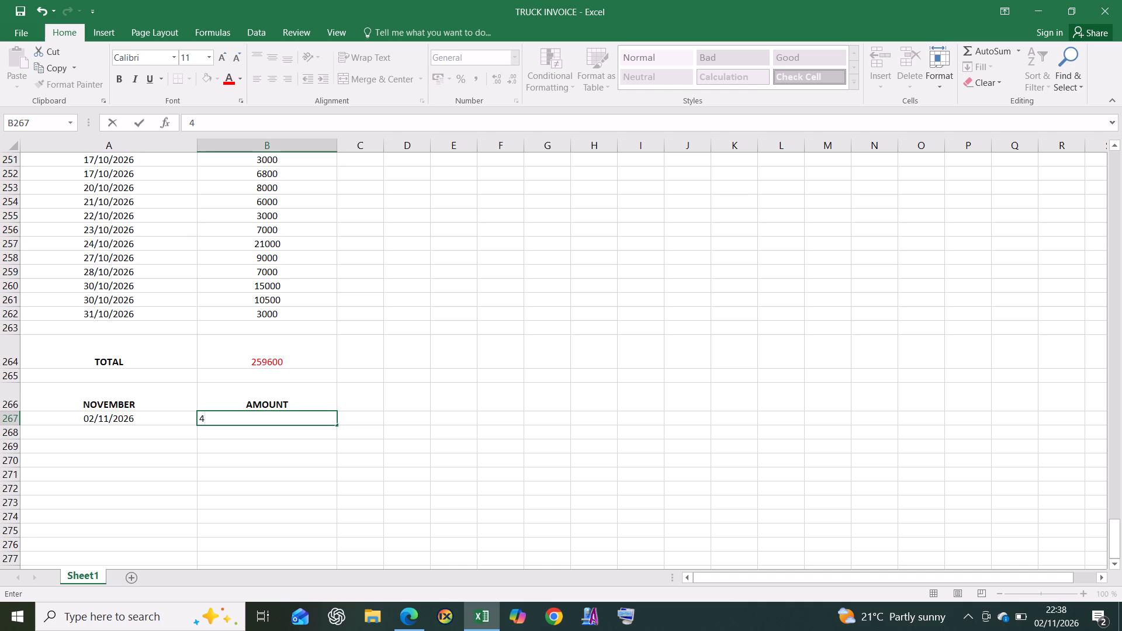
pyautogui.write('00')
pyautogui.press('0')
pyautogui.click(437, 363)
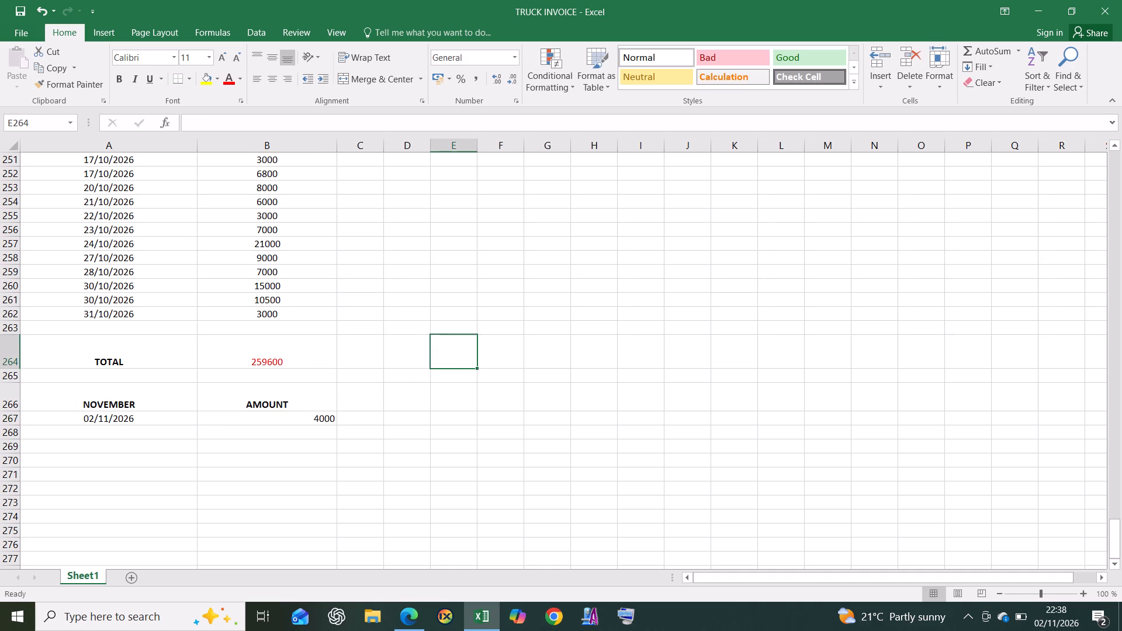
pyautogui.click(310, 425)
pyautogui.click(305, 416)
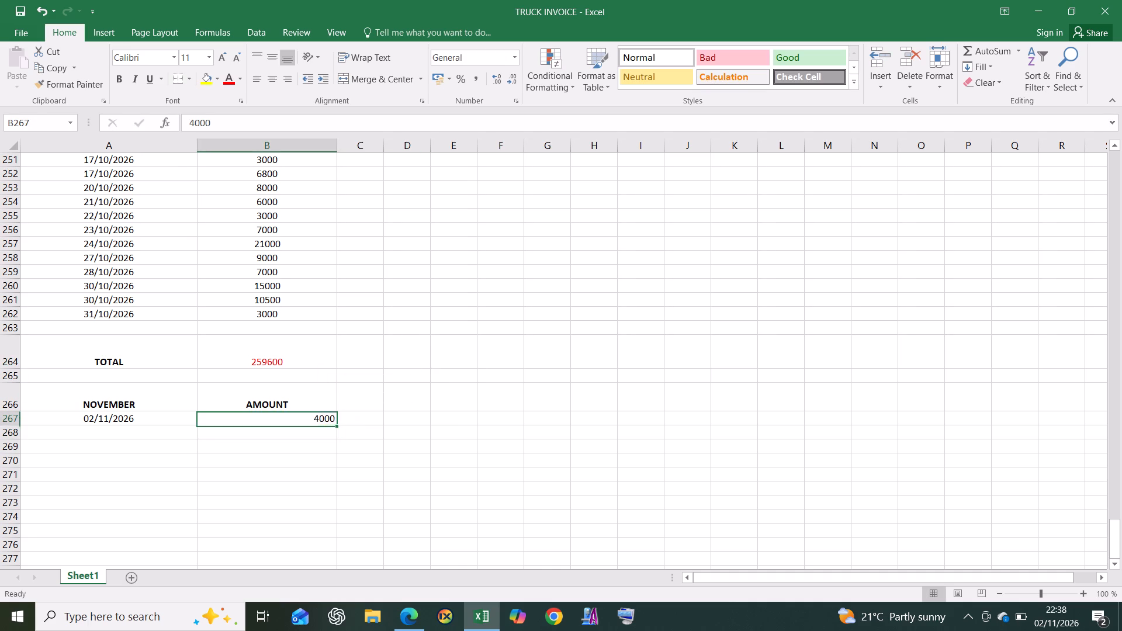
pyautogui.click(275, 73)
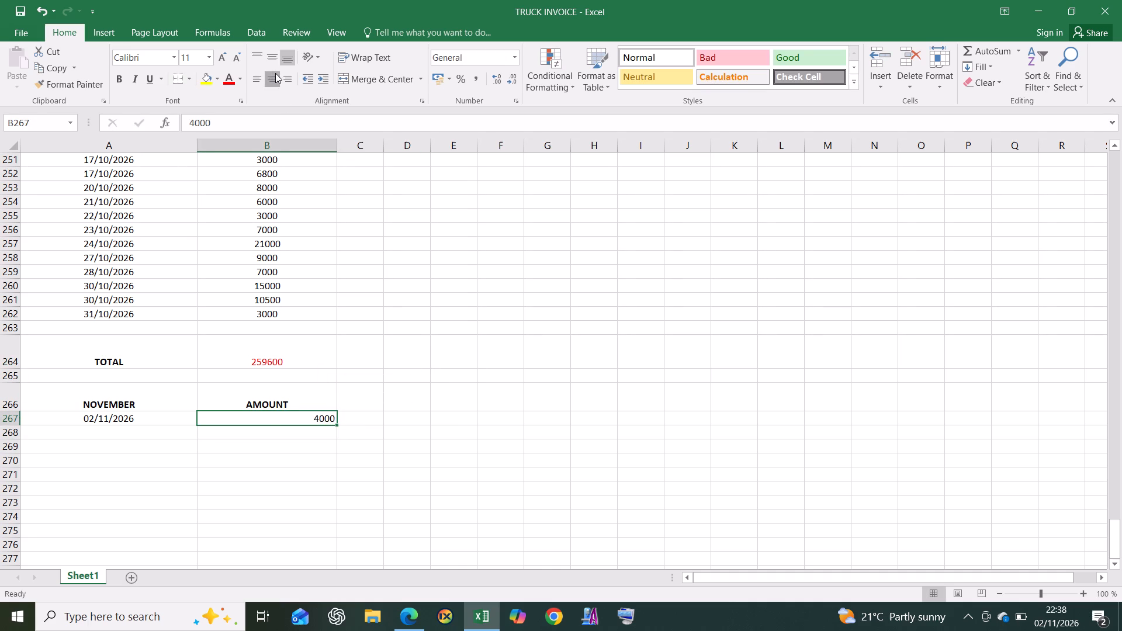
pyautogui.click(385, 376)
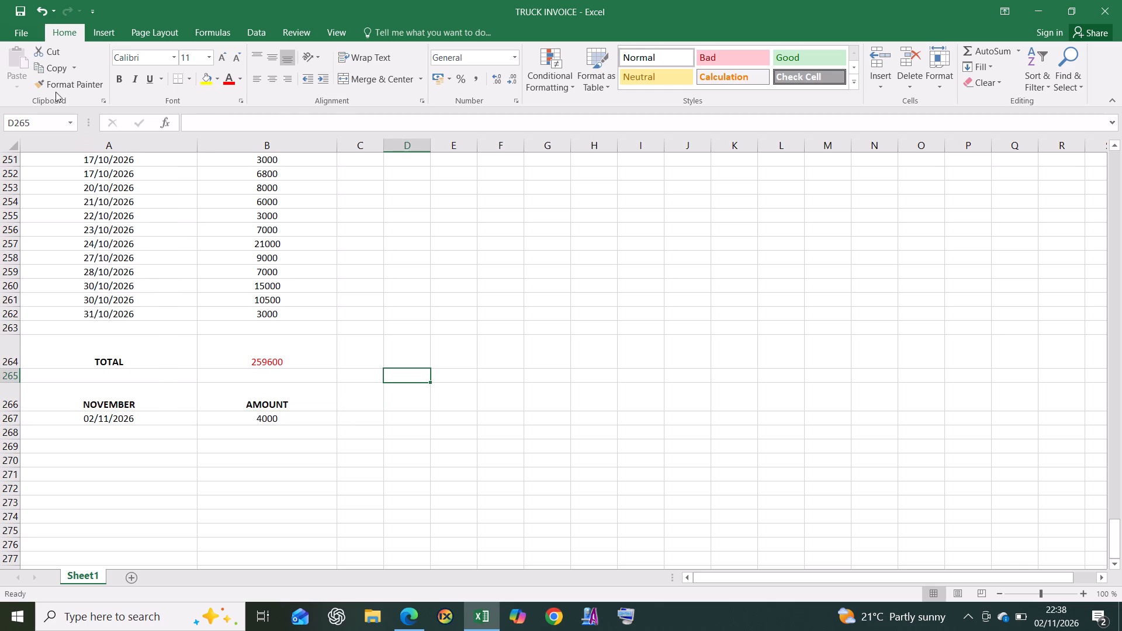
# Save the TRUCK INVOICE workbook.
pyautogui.click(26, 0)
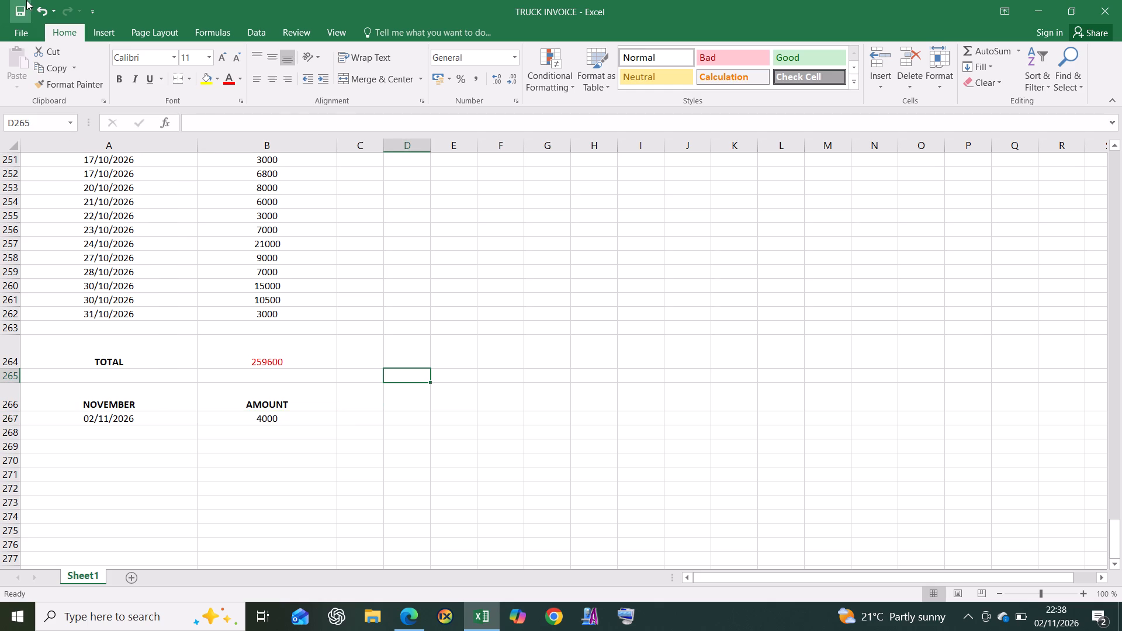
pyautogui.click(20, 8)
pyautogui.click(20, 8)
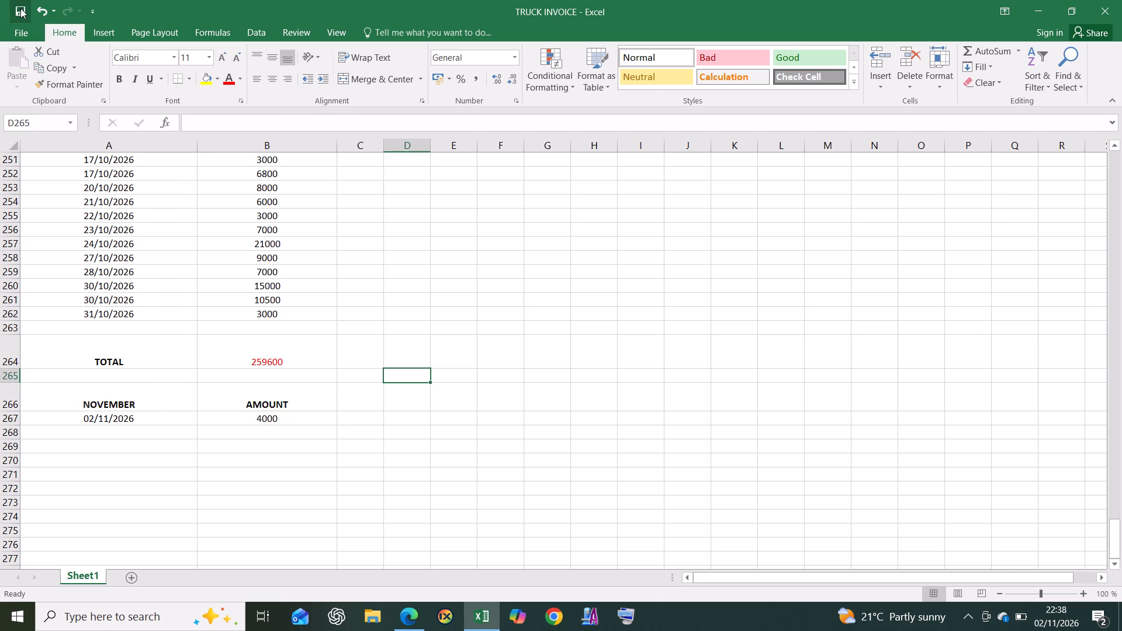
pyautogui.click(20, 8)
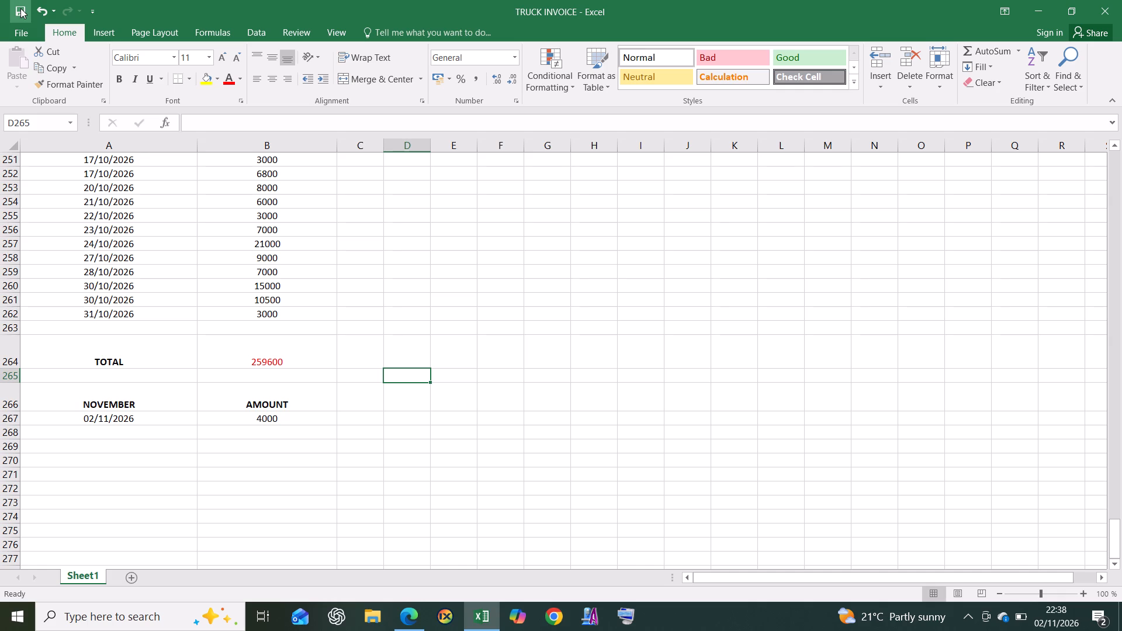
pyautogui.click(20, 8)
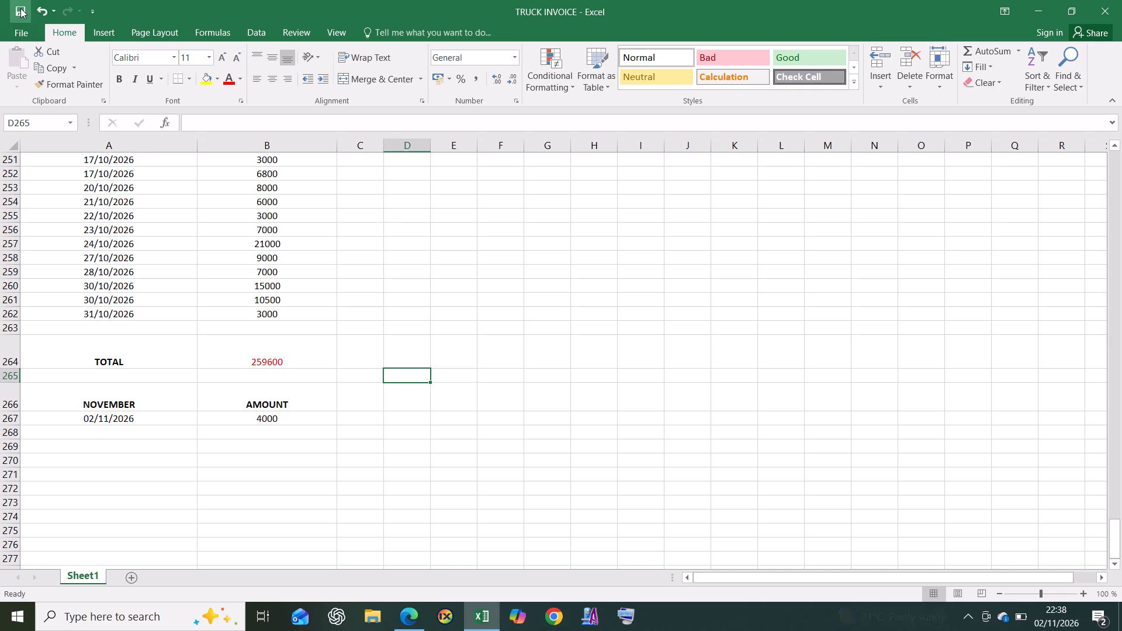
pyautogui.click(20, 8)
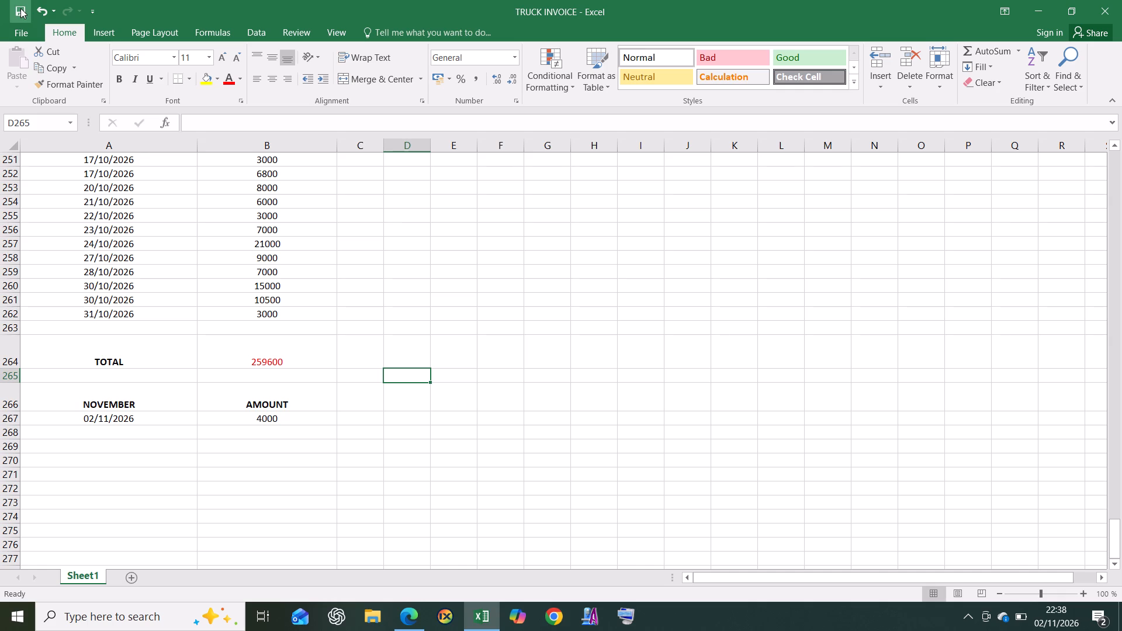
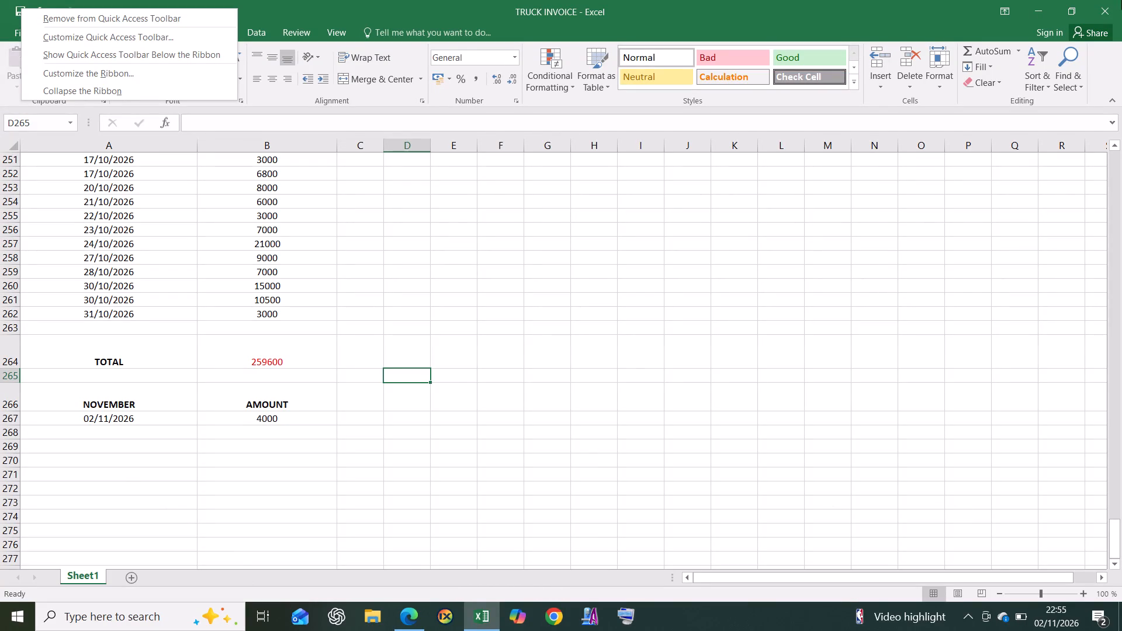
# Minimize the TRUCK INVOICE workbook and close the Edge browser window showing the CRM invoice.
pyautogui.click(1043, 4)
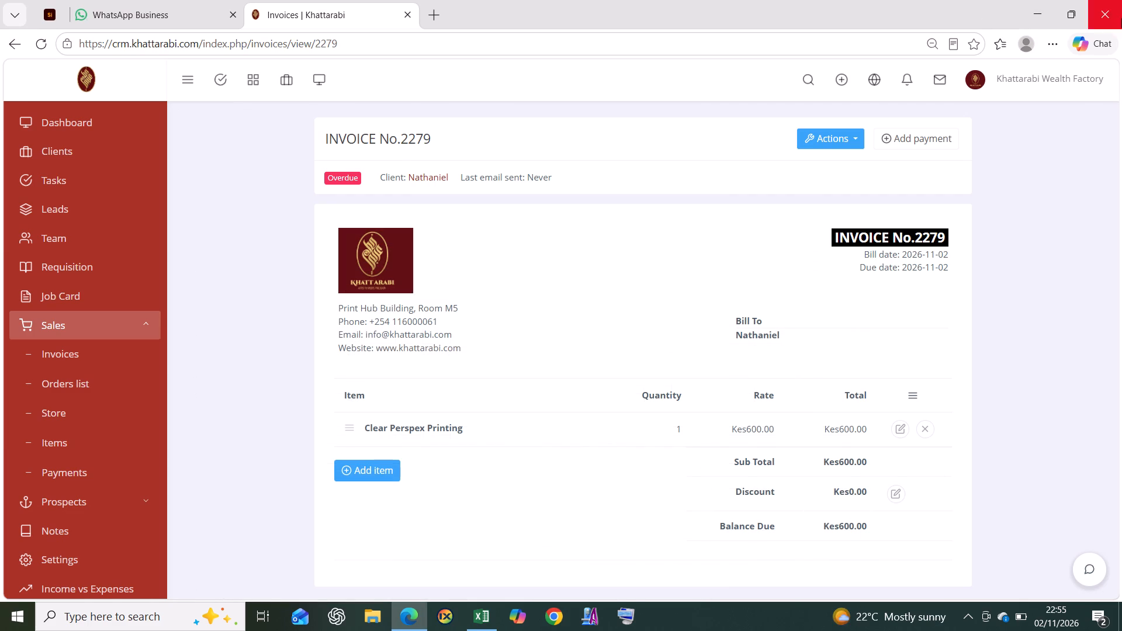
pyautogui.click(1121, 18)
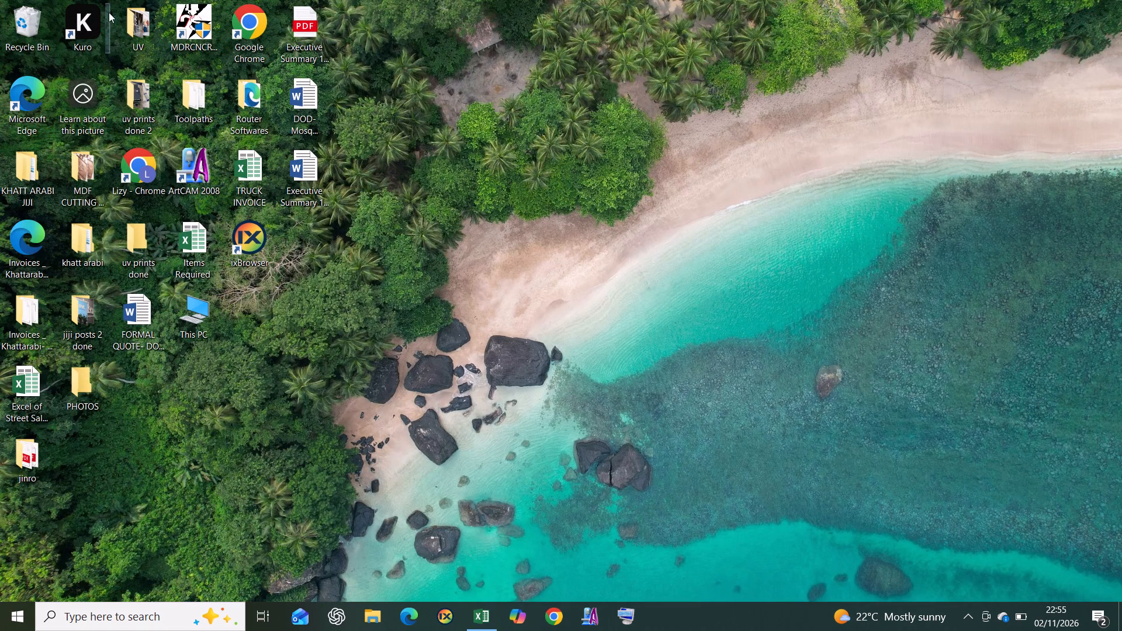
# Launch Kuro from its desktop shortcut.
pyautogui.doubleClick(84, 25)
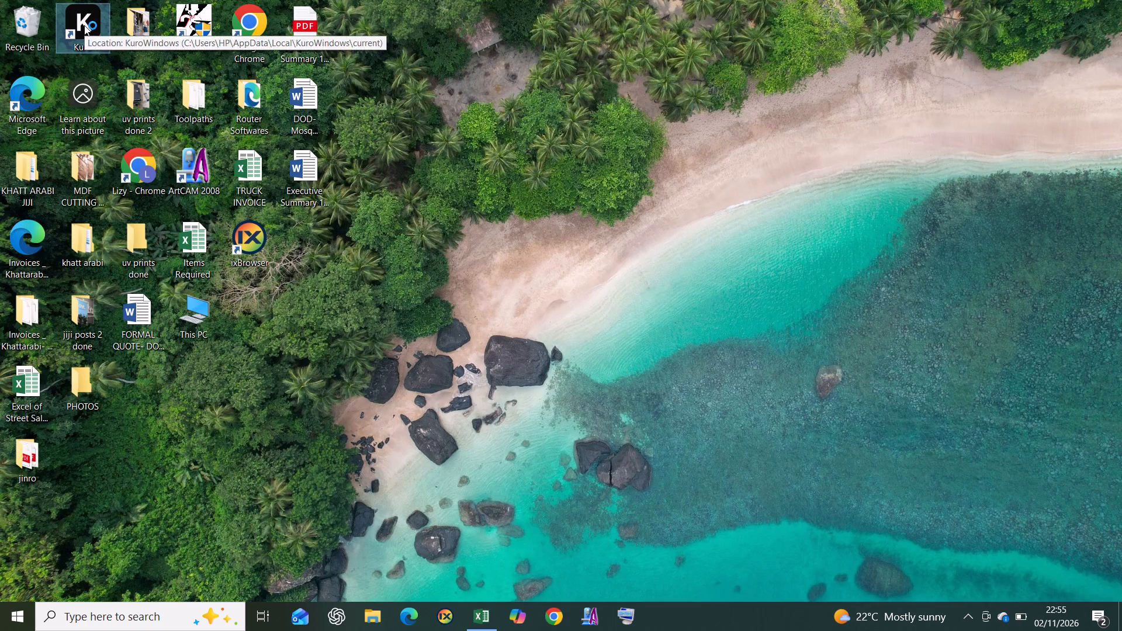
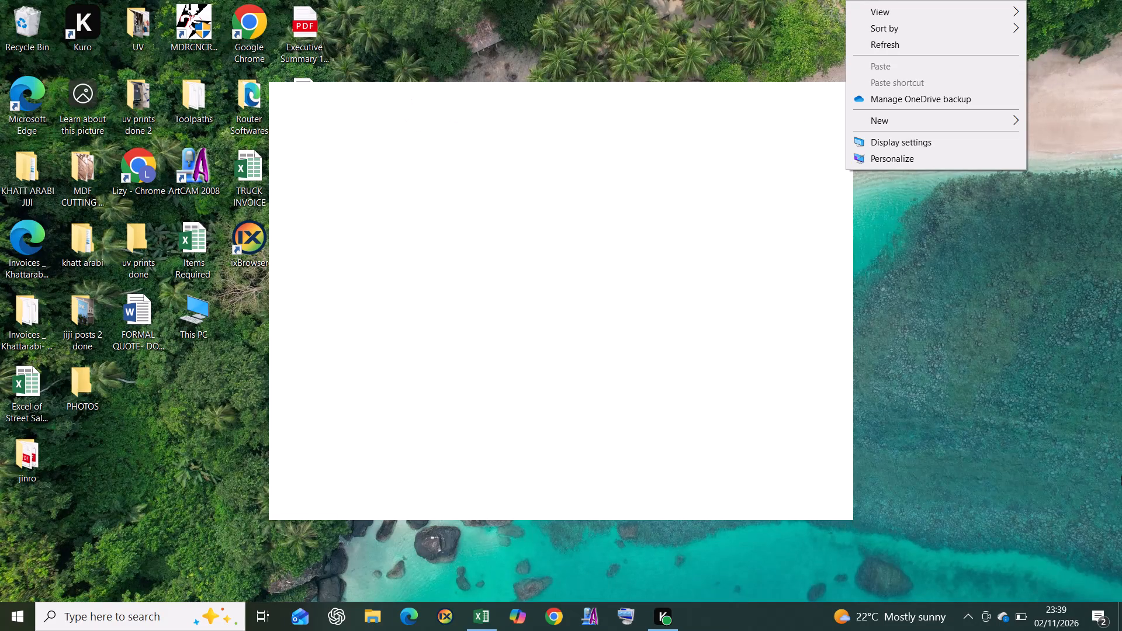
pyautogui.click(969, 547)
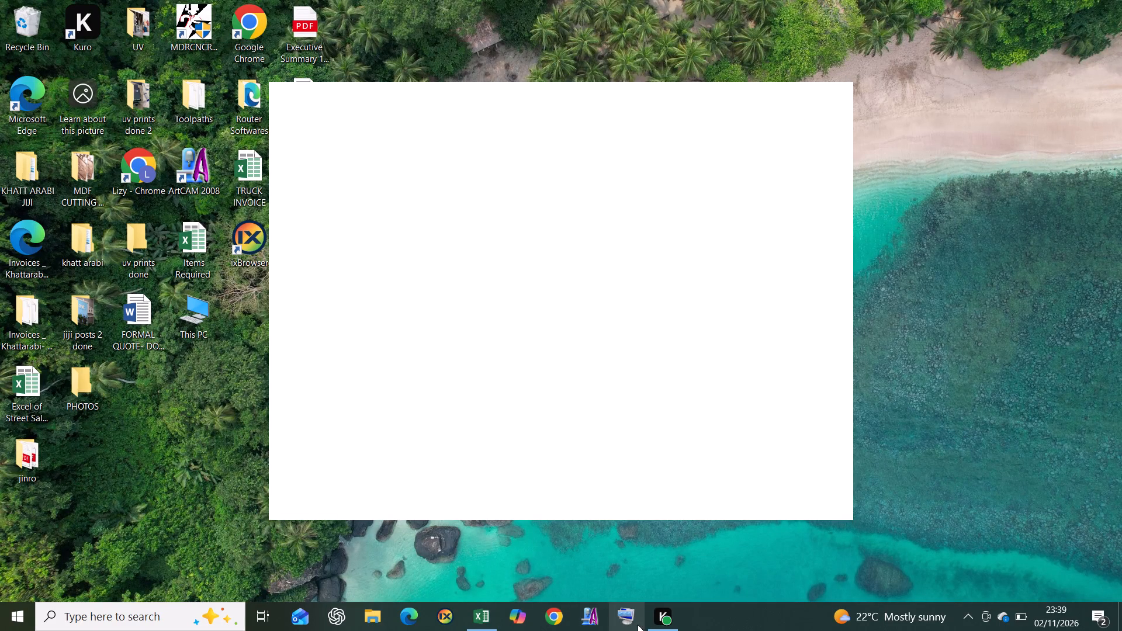
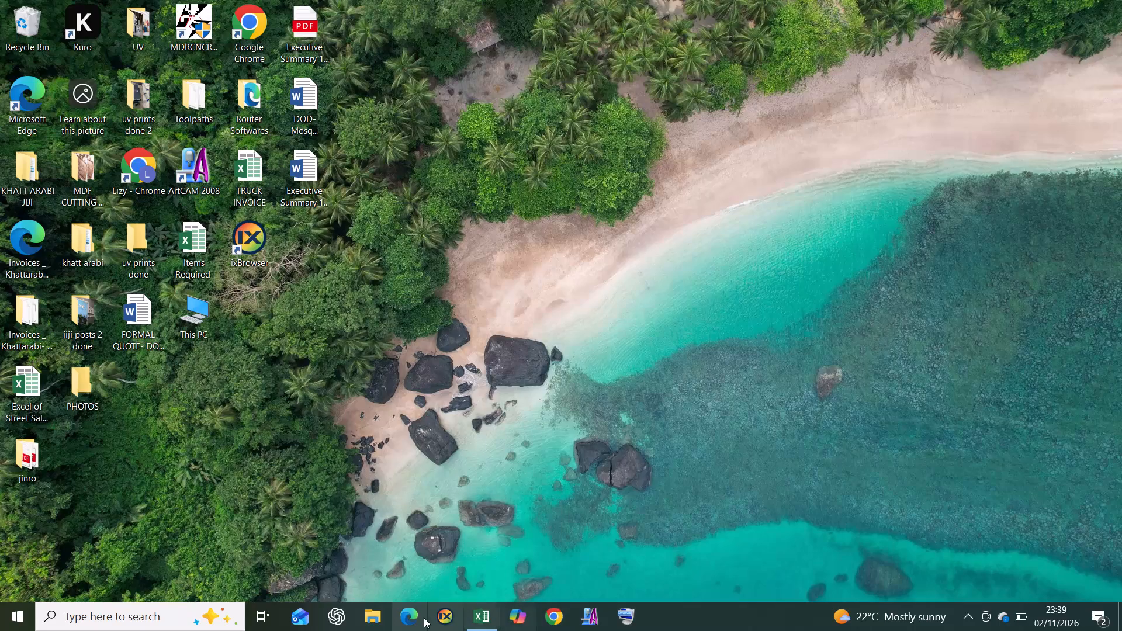
# Launch the Microsoft Edge browser.
pyautogui.click(421, 619)
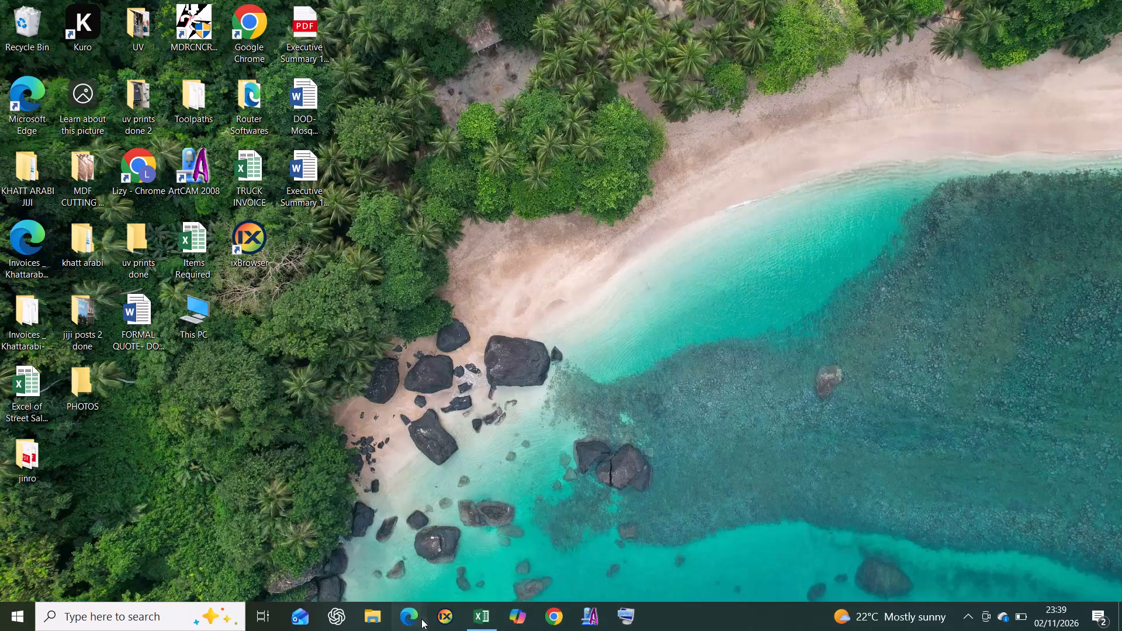
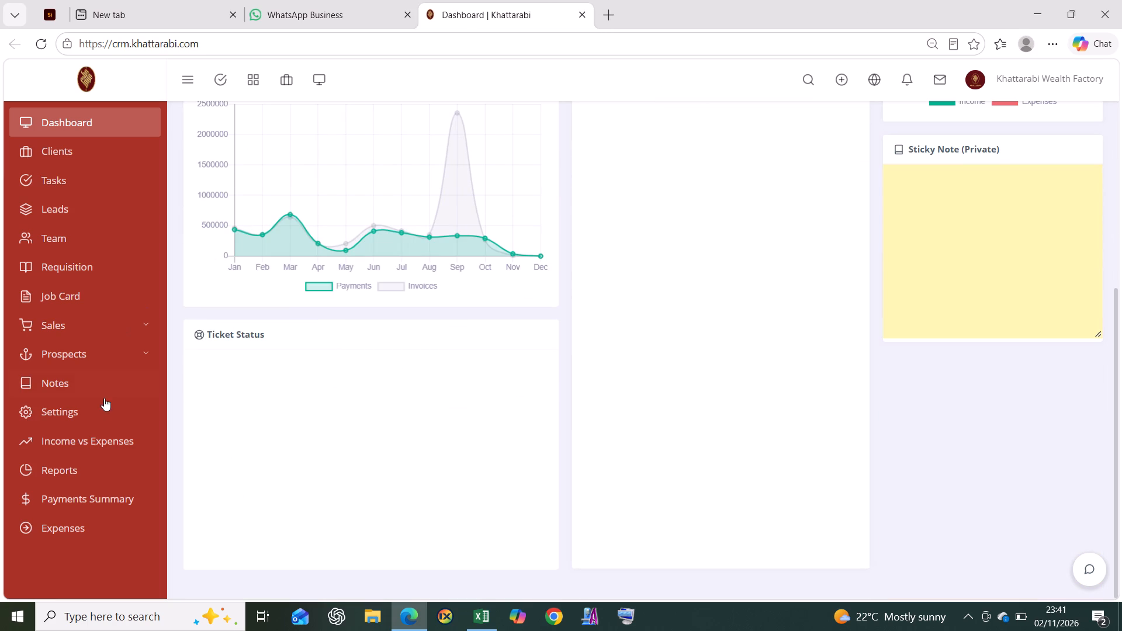
# Open the CRM sales invoices list and examine the November 2026 invoices, their payment statuses and totals.
pyautogui.click(85, 323)
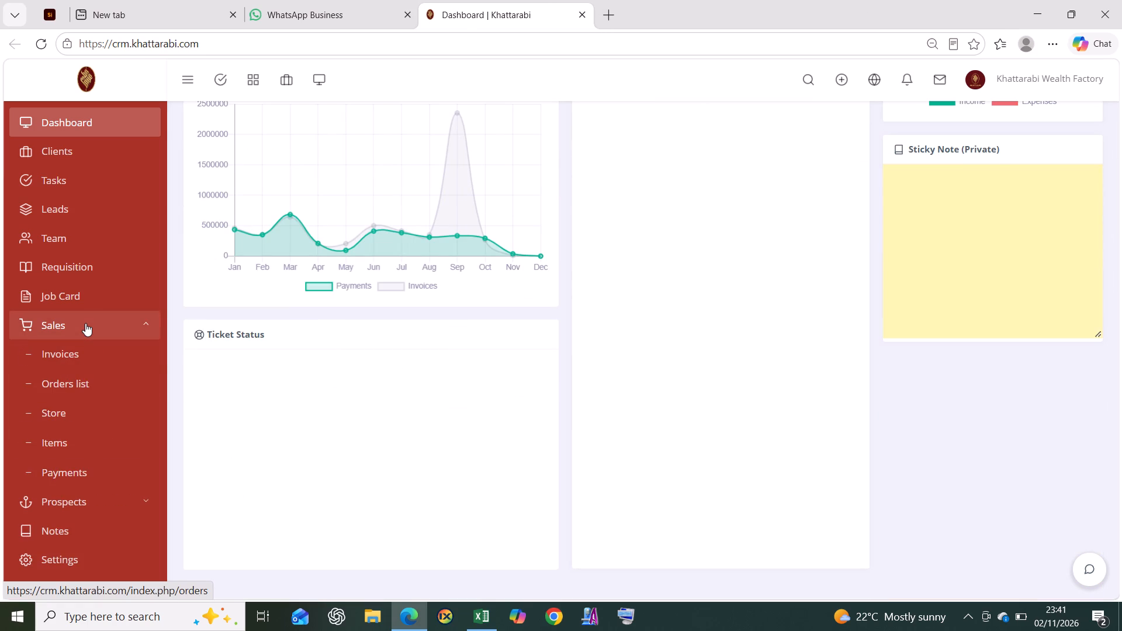
pyautogui.click(84, 347)
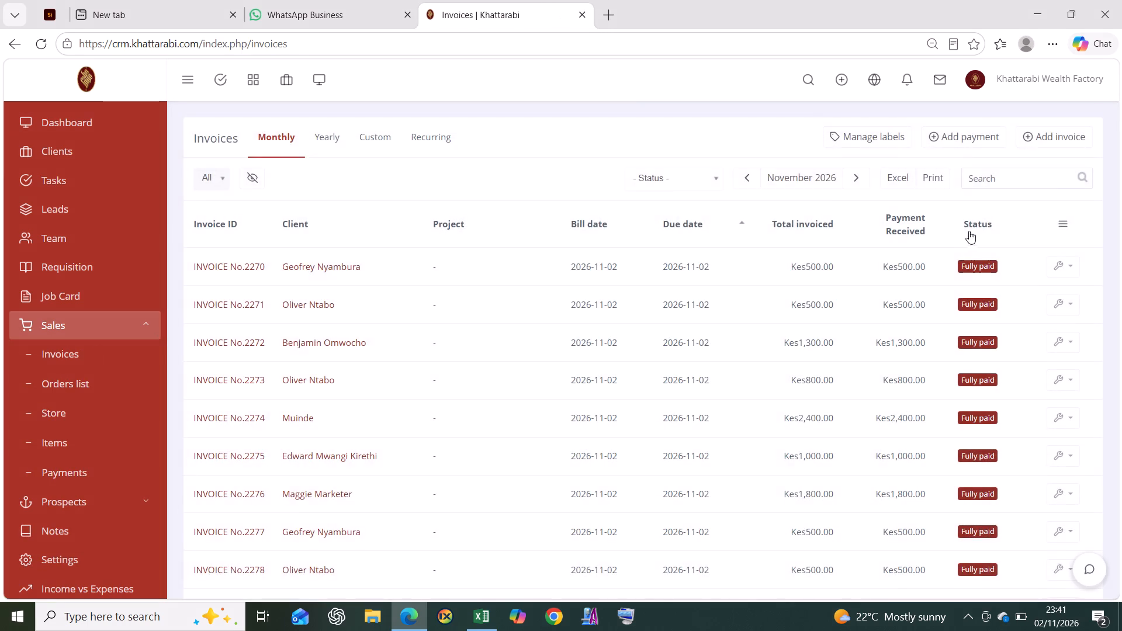
pyautogui.scroll(-8, 958, 247)
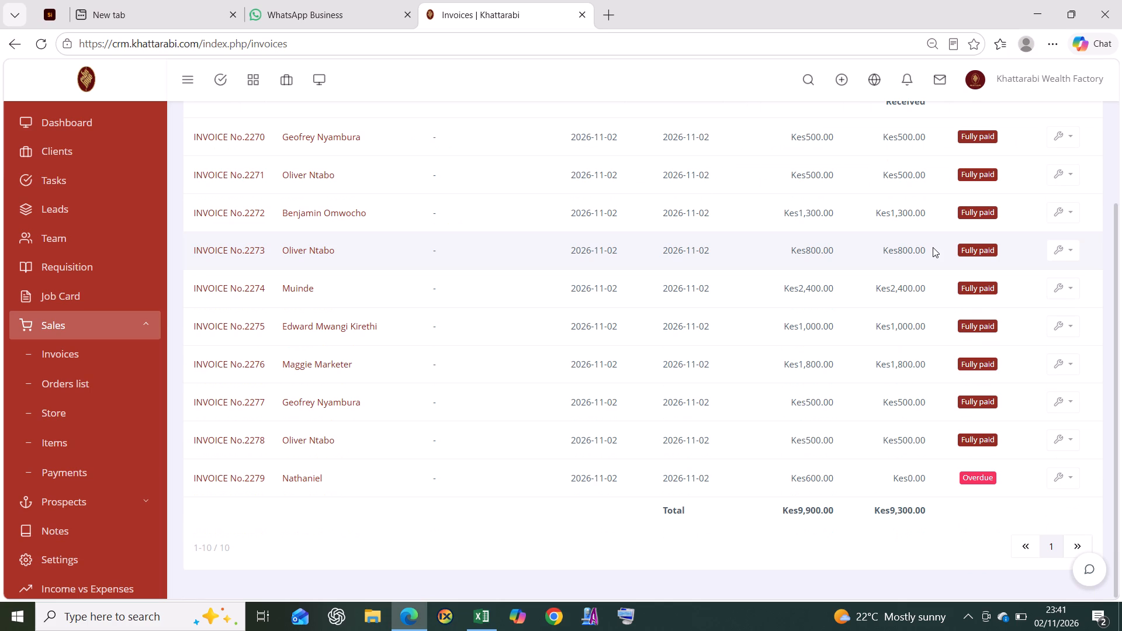
pyautogui.scroll(4, 933, 247)
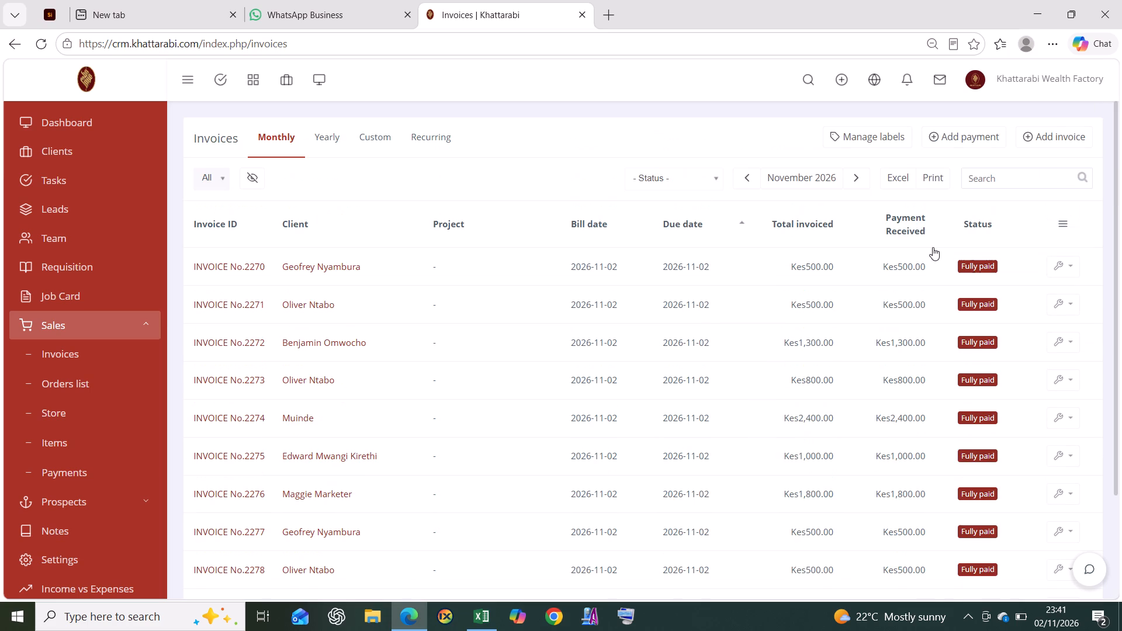
pyautogui.scroll(6, 933, 247)
# Switch the monthly invoices list to October 2026 and examine its invoices, payment statuses and totals.
pyautogui.click(753, 181)
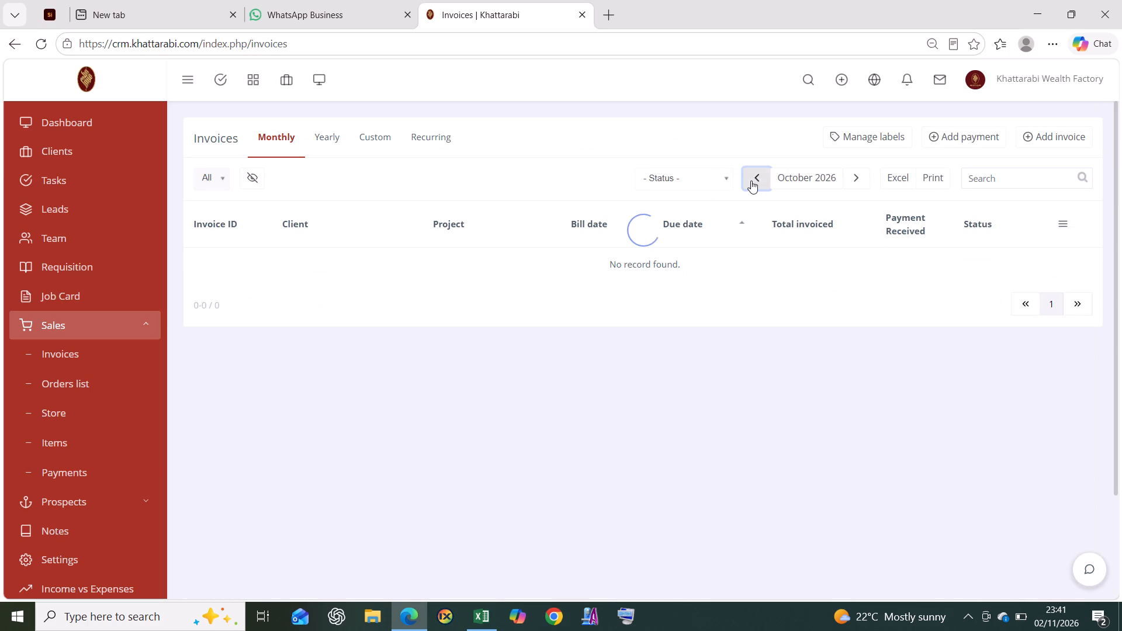
pyautogui.scroll(-6, 774, 190)
pyautogui.scroll(-17, 801, 204)
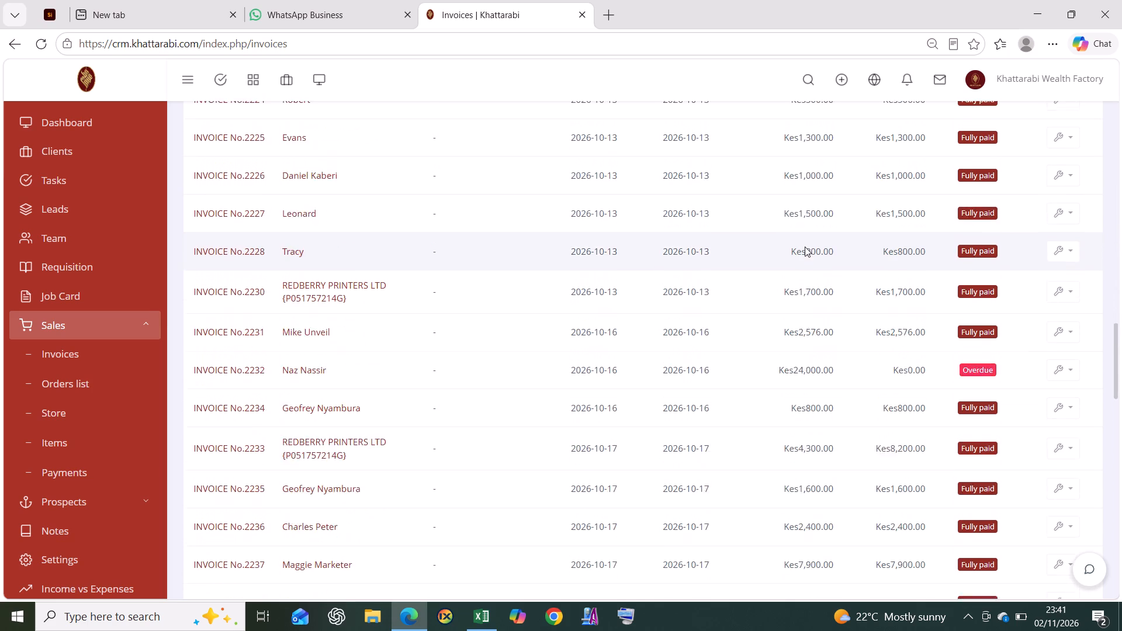
pyautogui.scroll(-8, 805, 247)
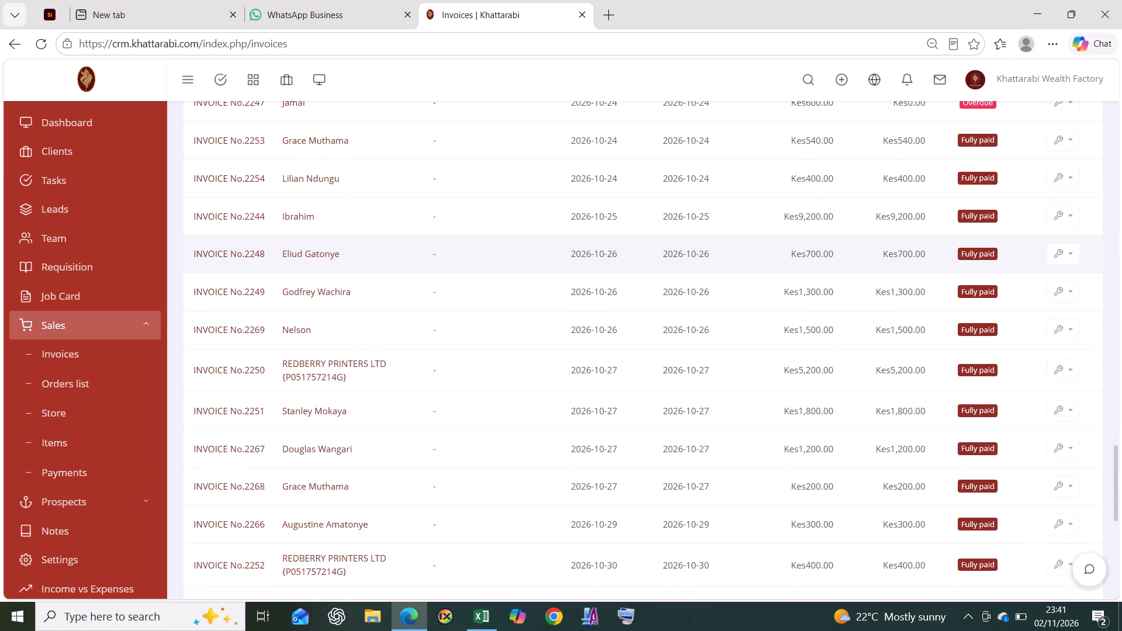
pyautogui.scroll(-1, 818, 253)
pyautogui.scroll(2, 778, 241)
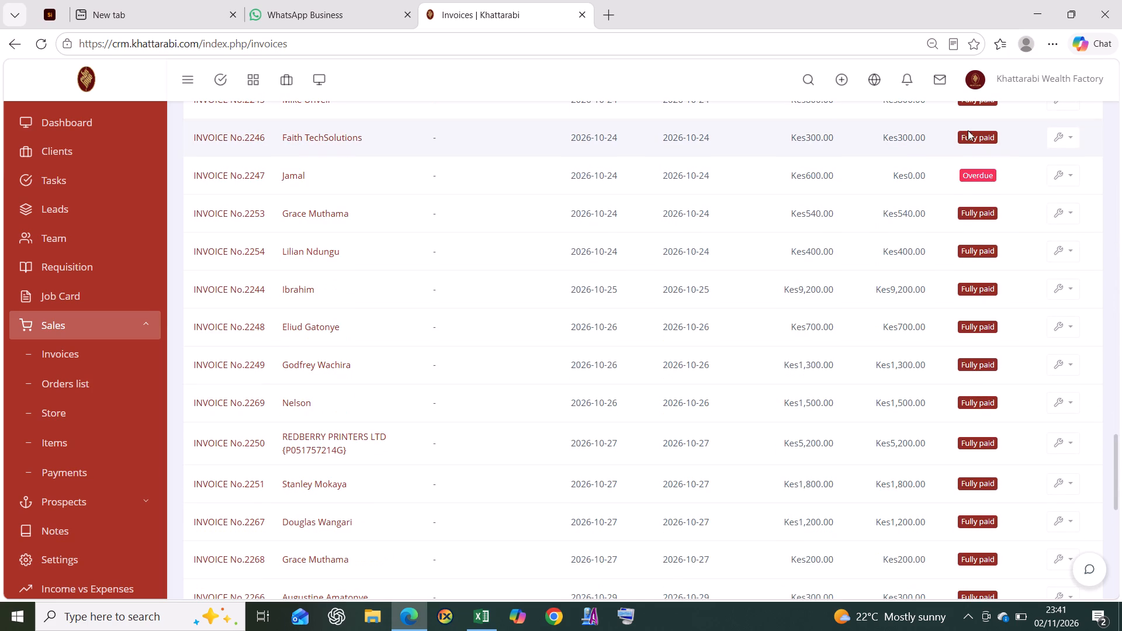
pyautogui.scroll(-18, 843, 185)
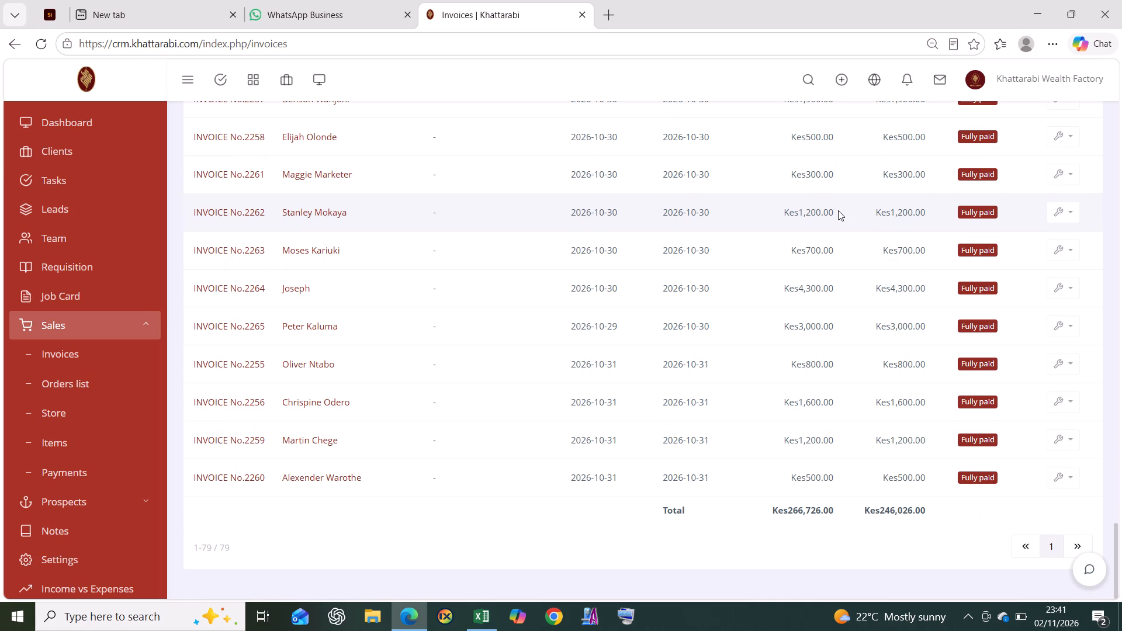
pyautogui.scroll(13, 838, 210)
pyautogui.scroll(16, 838, 210)
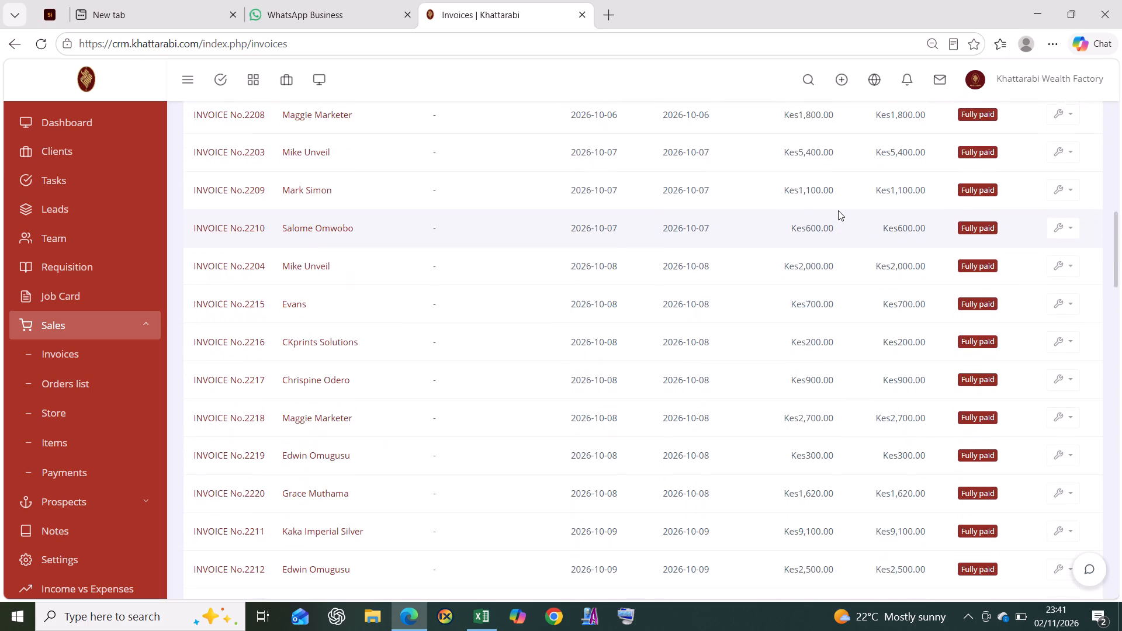
pyautogui.scroll(20, 838, 210)
pyautogui.scroll(1, 838, 210)
pyautogui.scroll(1, 763, 185)
# Switch the monthly invoices list to September 2026 and examine its invoices, received payments, statuses and totals.
pyautogui.click(763, 185)
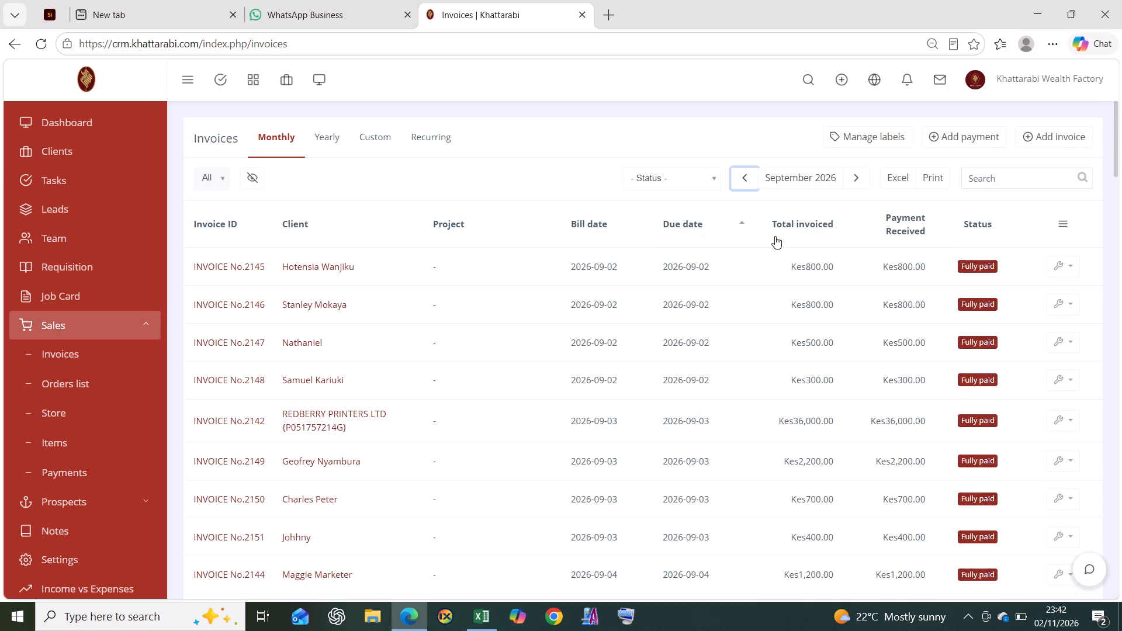
pyautogui.scroll(-9, 788, 261)
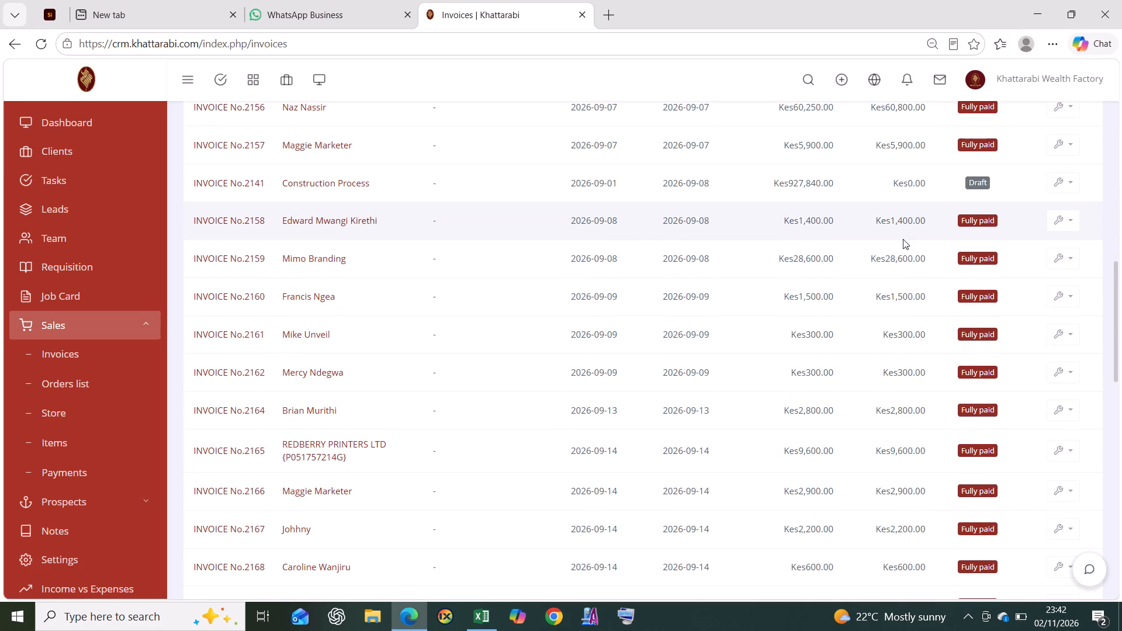
pyautogui.scroll(-13, 858, 199)
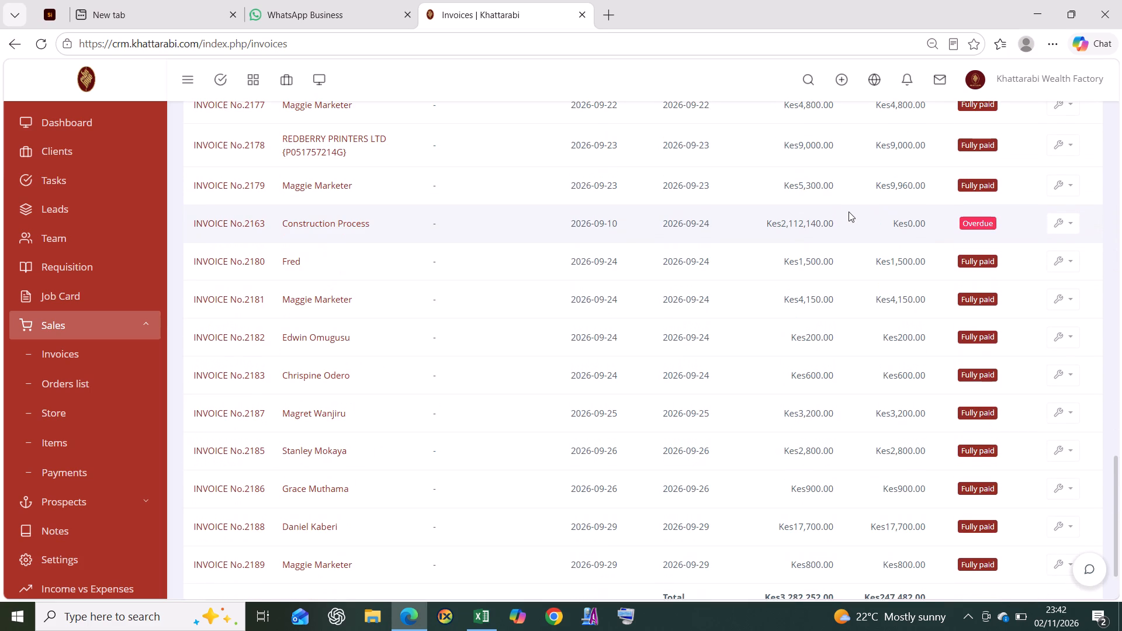
pyautogui.scroll(-4, 849, 212)
pyautogui.scroll(3, 849, 205)
pyautogui.scroll(1, 1006, 316)
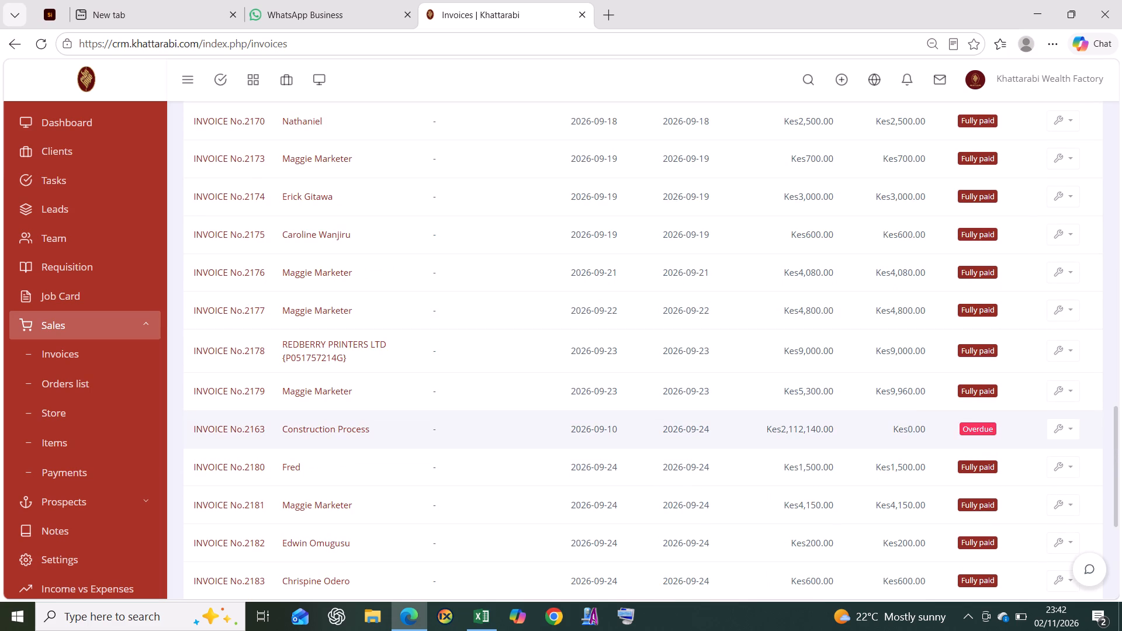
pyautogui.scroll(-11, 912, 429)
pyautogui.scroll(5, 933, 487)
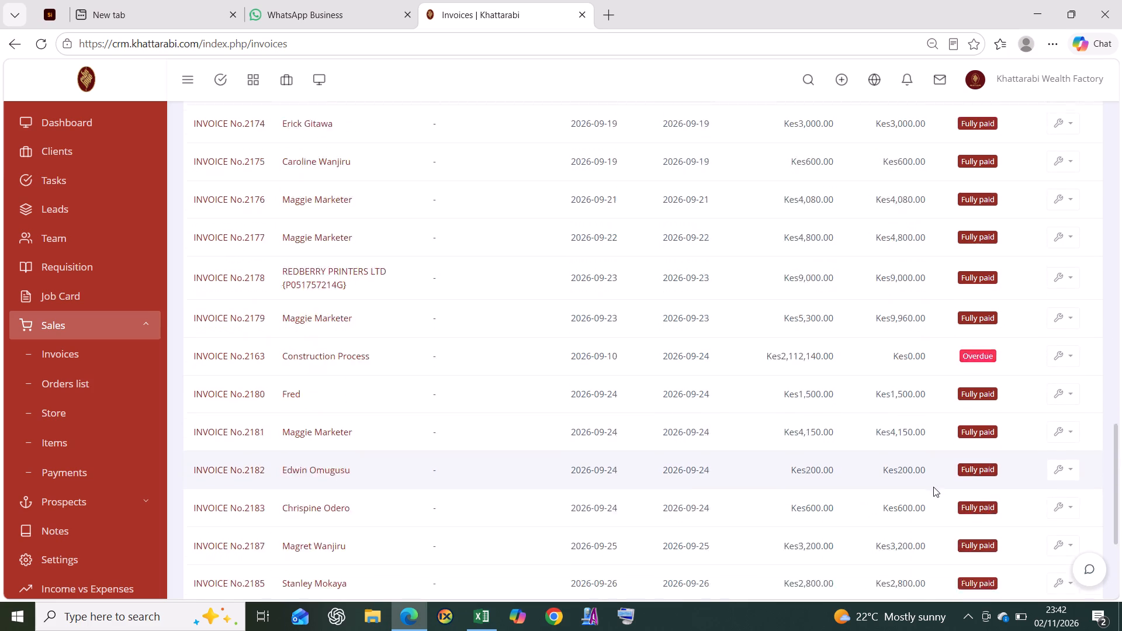
# Switch the monthly invoices list back to October 2026.
pyautogui.scroll(20, 933, 487)
pyautogui.scroll(19, 933, 487)
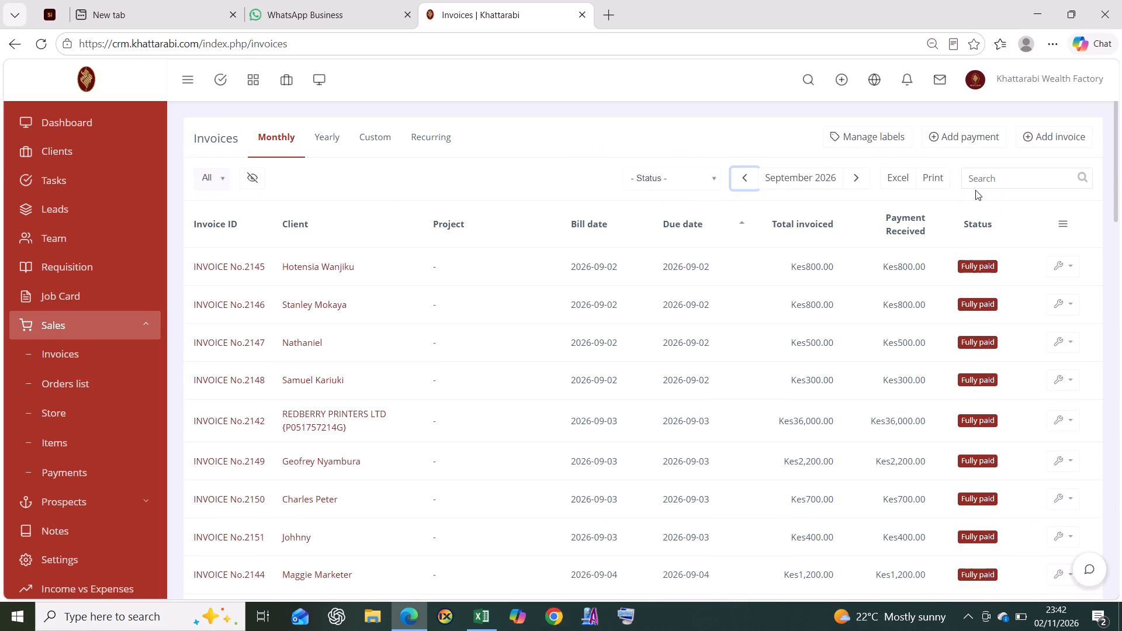
pyautogui.click(855, 180)
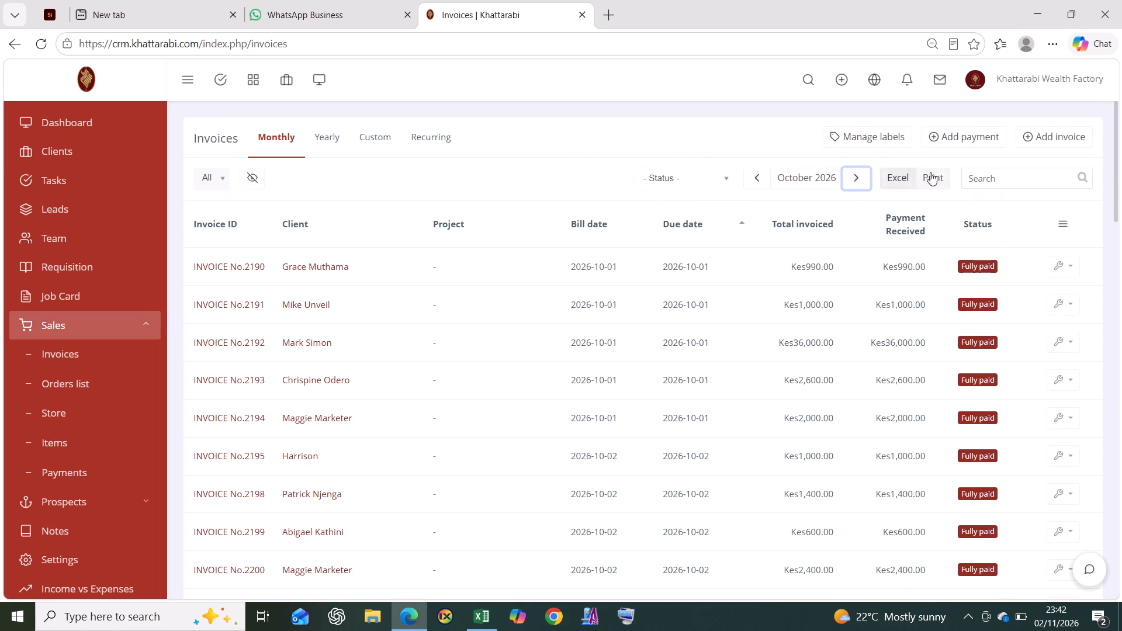
# Start a new invoice and open October 2026 in its bill date calendar.
pyautogui.click(1062, 133)
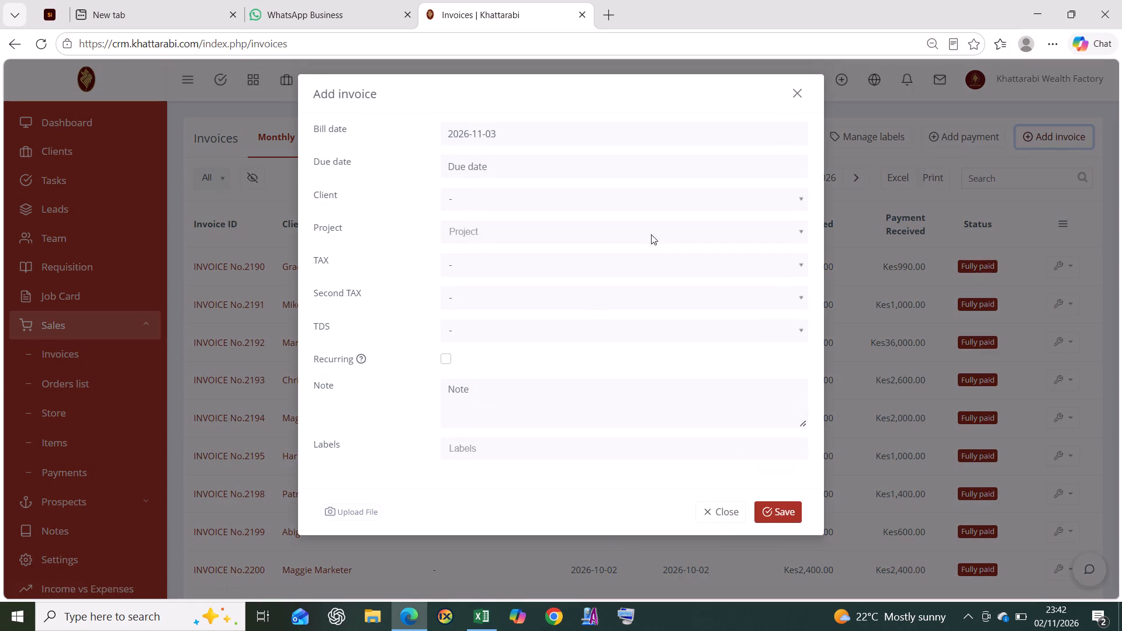
pyautogui.click(539, 137)
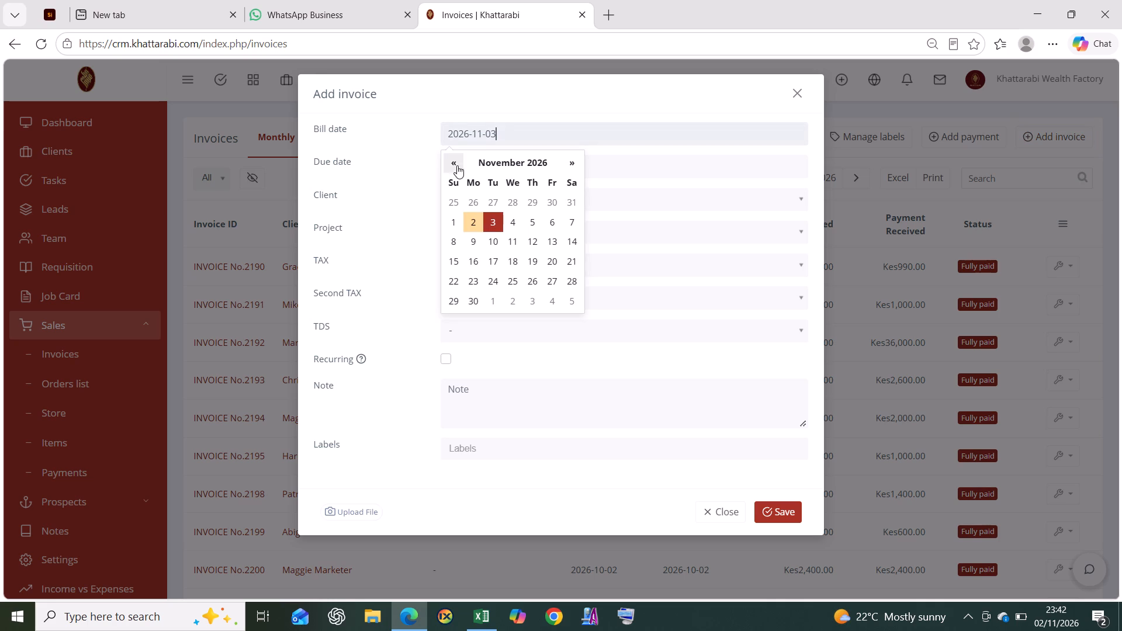
pyautogui.click(453, 164)
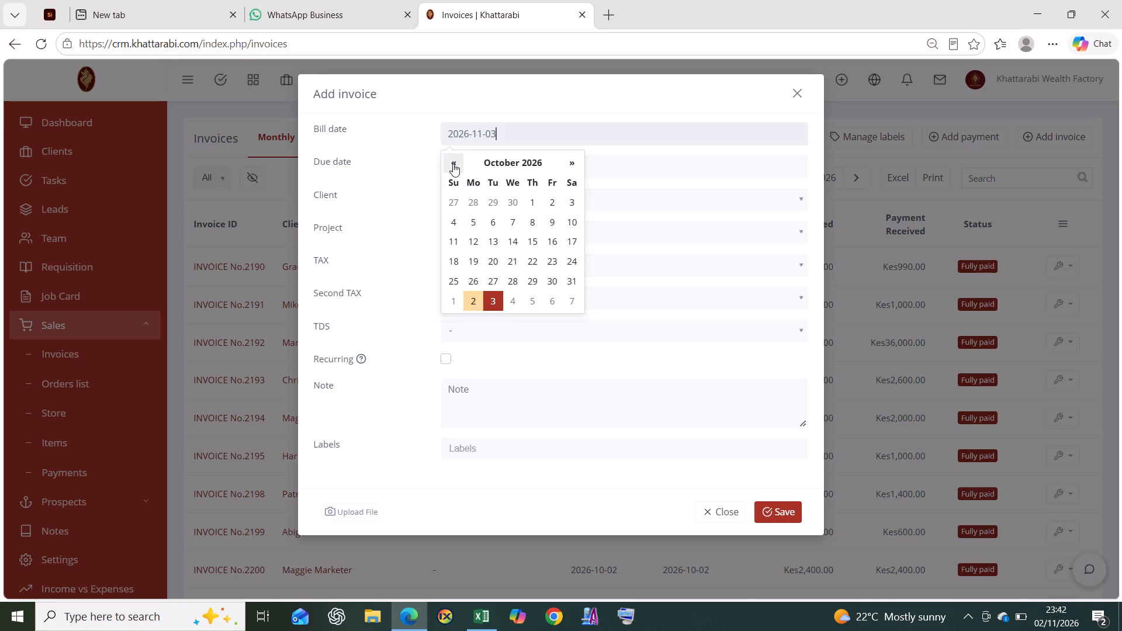
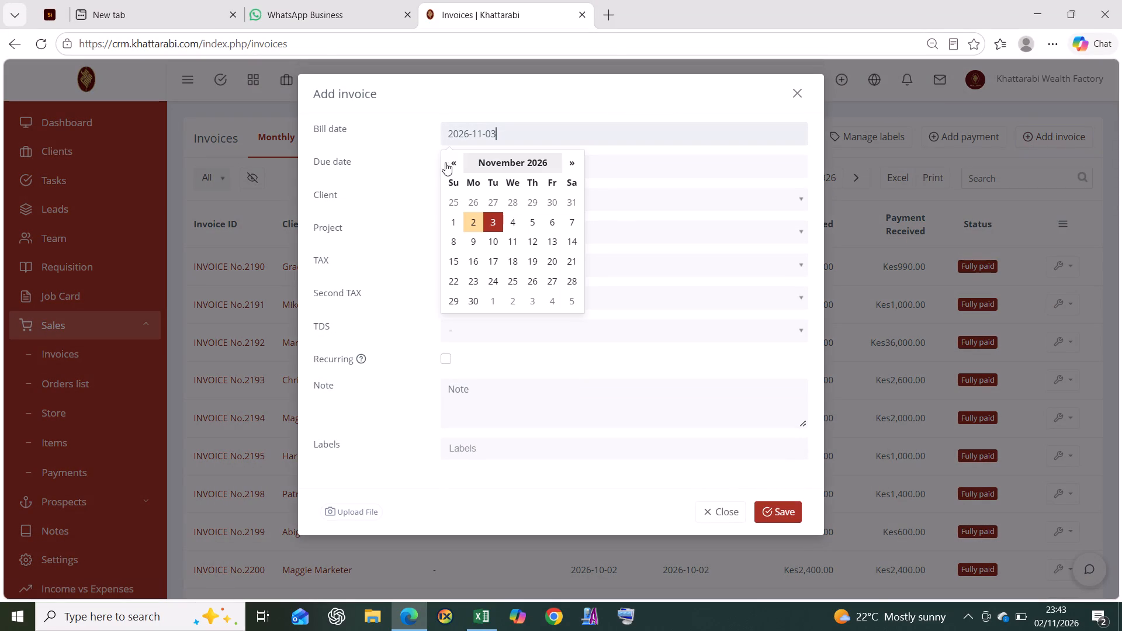
# Set the new invoice's bill date to 2026-10-23 and open the due date for selection.
pyautogui.click(452, 162)
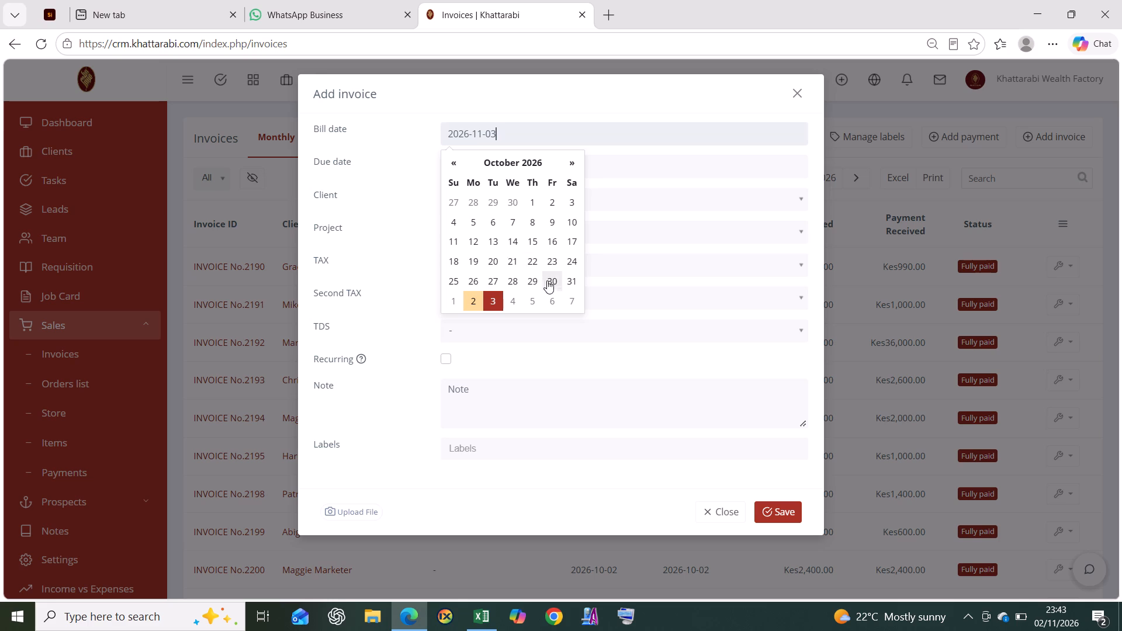
pyautogui.click(556, 265)
pyautogui.click(521, 175)
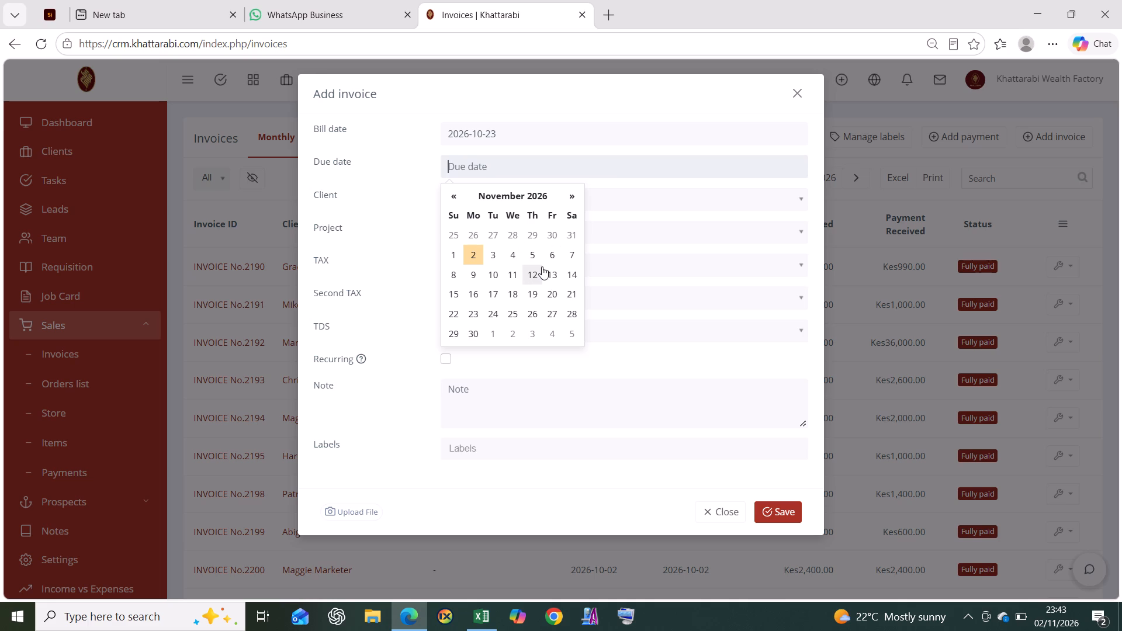
# Finish the new invoice billed 2026-10-23 with due date 2026-11-06 and the Unveil client, and save it.
pyautogui.click(546, 264)
pyautogui.click(486, 200)
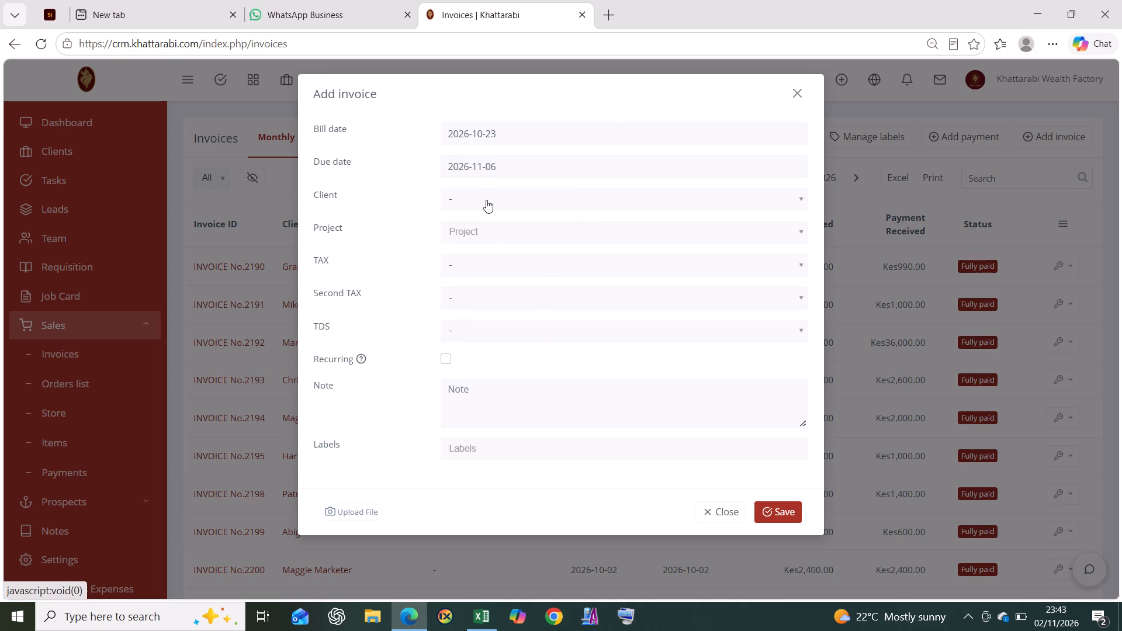
pyautogui.write('mik')
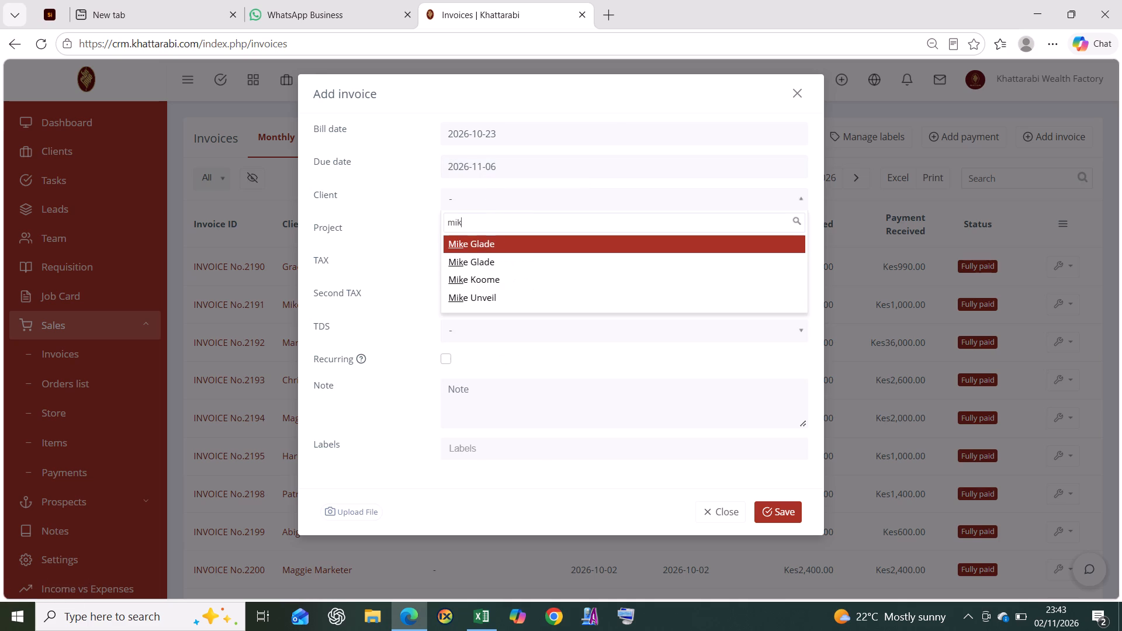
pyautogui.click(504, 296)
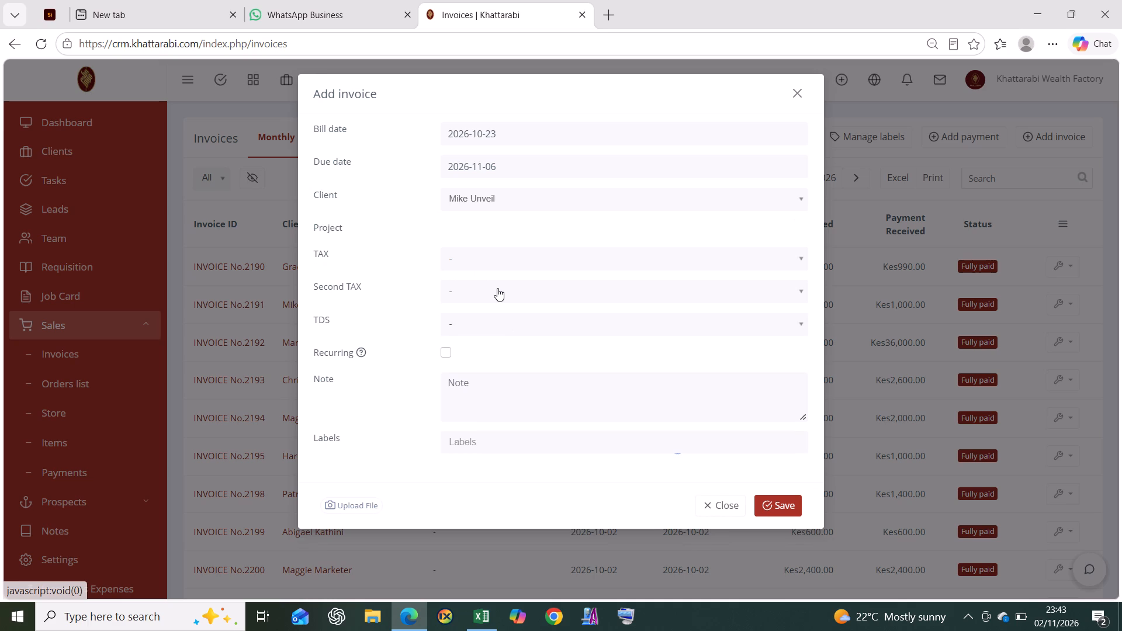
pyautogui.click(770, 513)
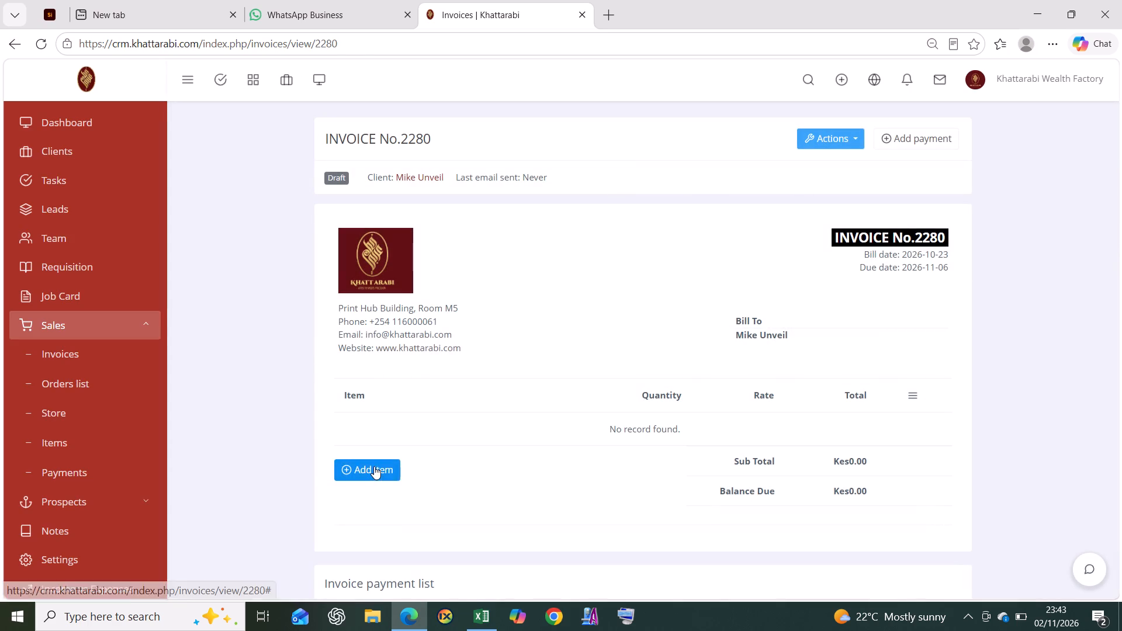
# Add a new item "Welding Machine Hiring" to the invoice with quantity 9 and rate 800.
pyautogui.click(374, 466)
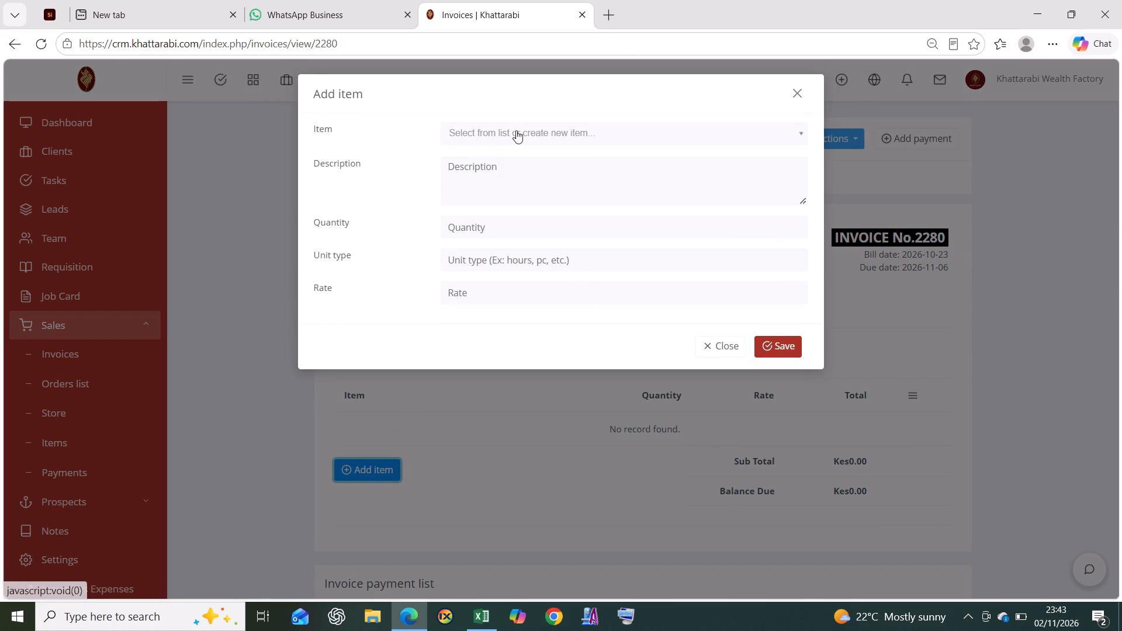
pyautogui.click(516, 130)
pyautogui.scroll(-6, 542, 198)
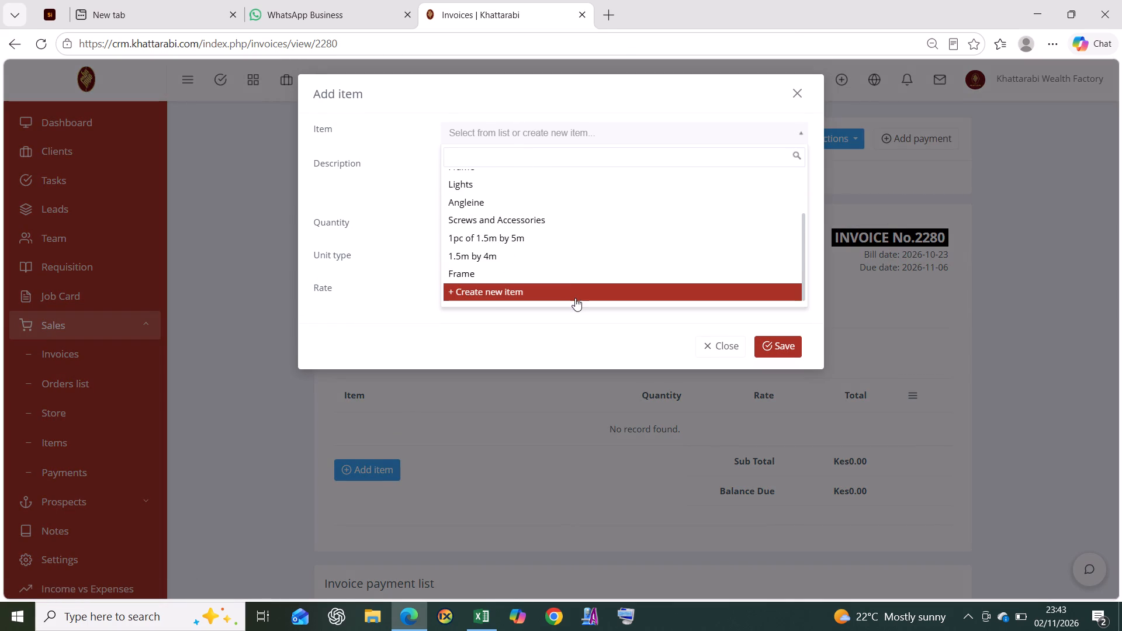
pyautogui.click(575, 298)
pyautogui.press('w')
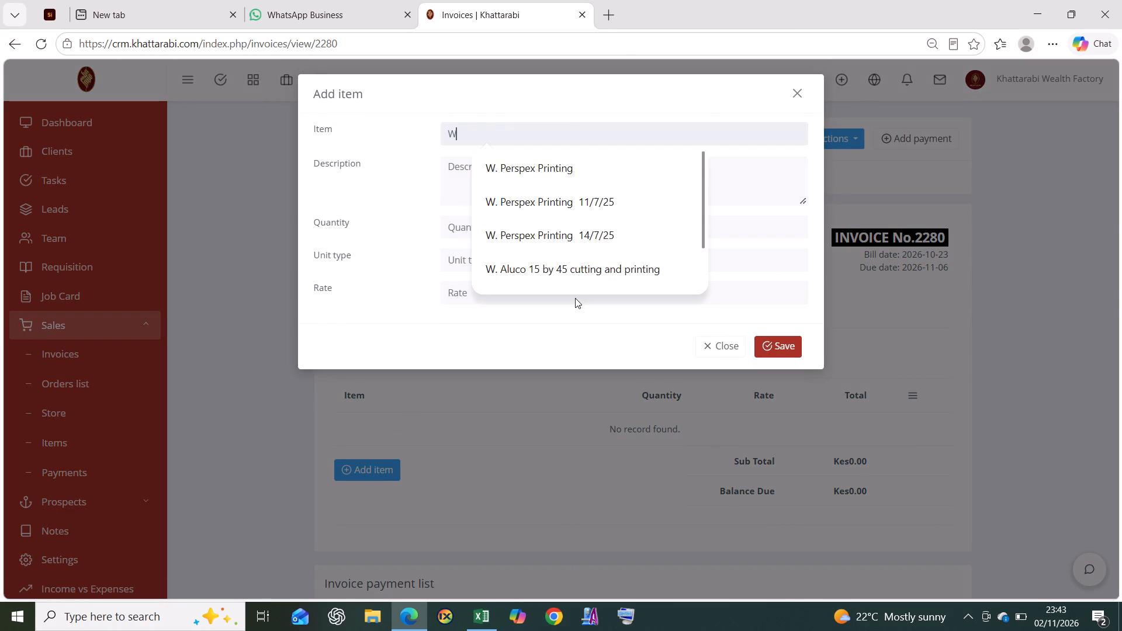
pyautogui.press('e')
pyautogui.write('lding')
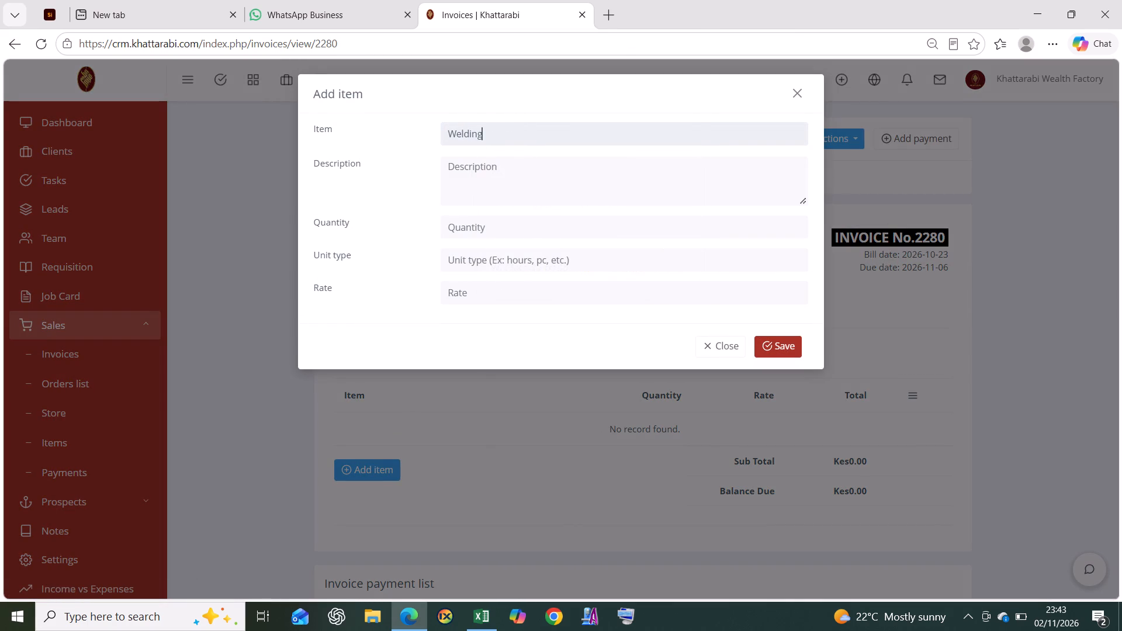
pyautogui.press('space')
pyautogui.write('ac')
pyautogui.write('hine')
pyautogui.press('space')
pyautogui.press('h')
pyautogui.write('iring')
pyautogui.click(544, 232)
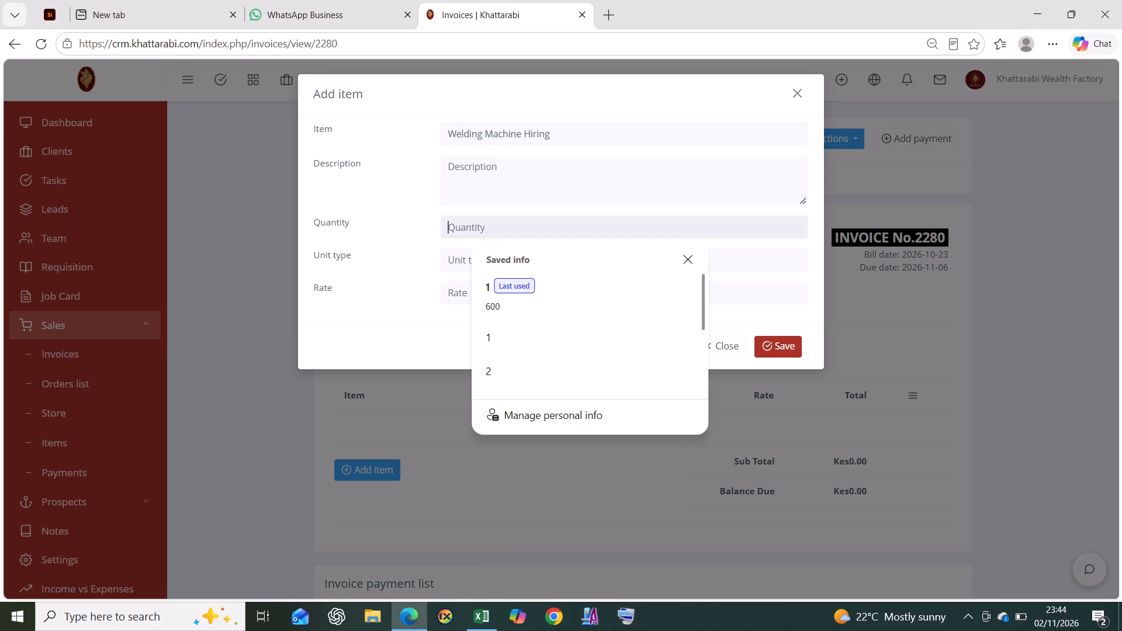
pyautogui.press('9')
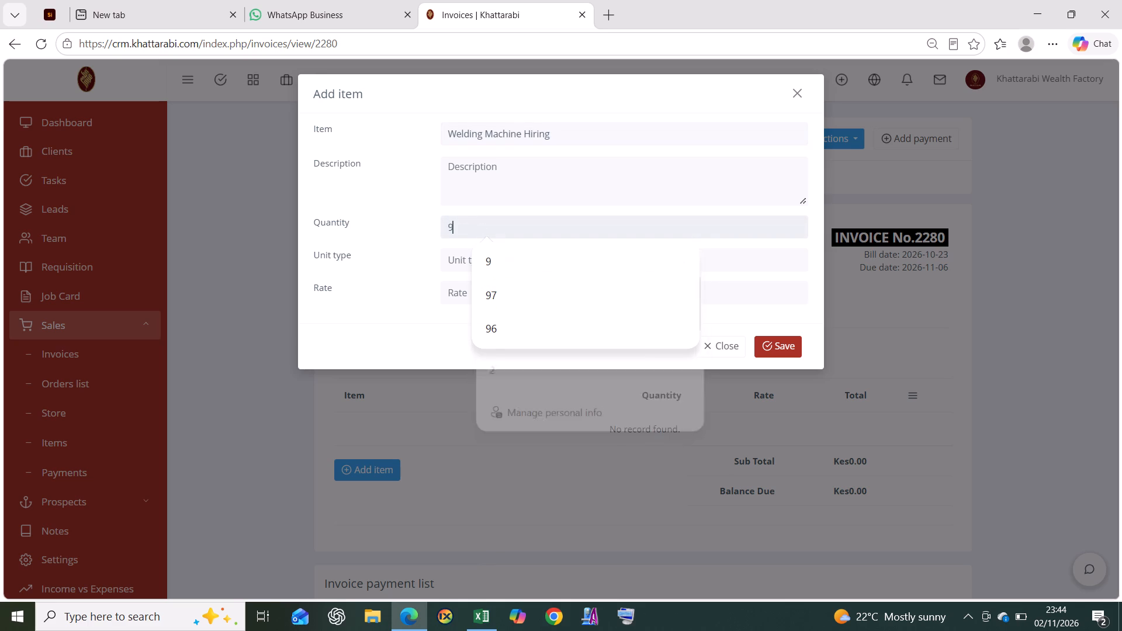
pyautogui.click(455, 284)
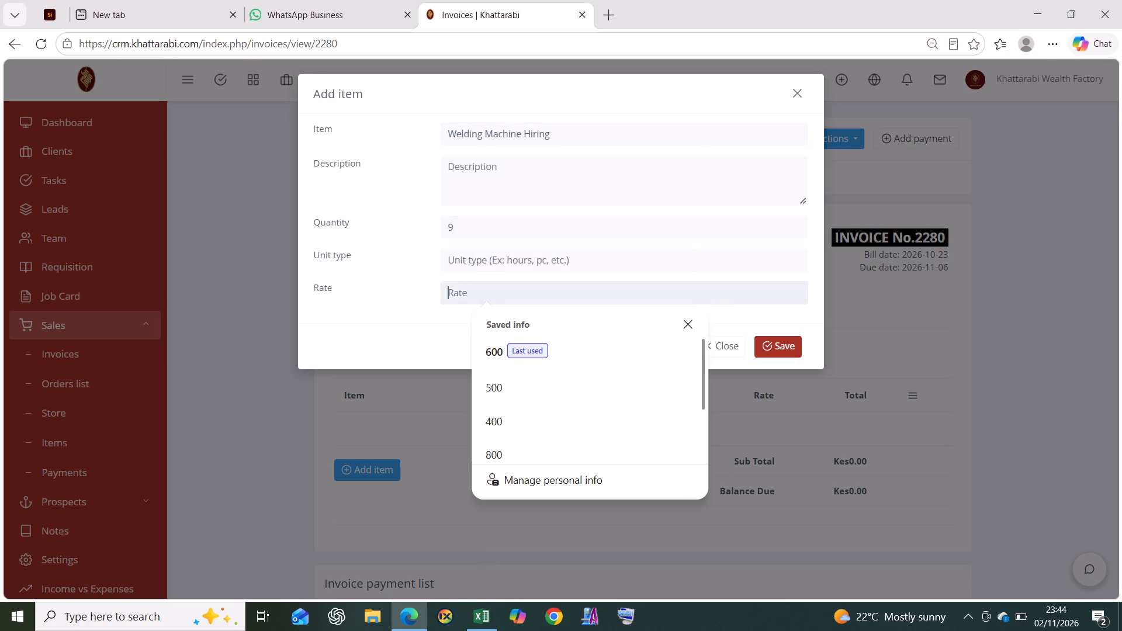
pyautogui.write('800')
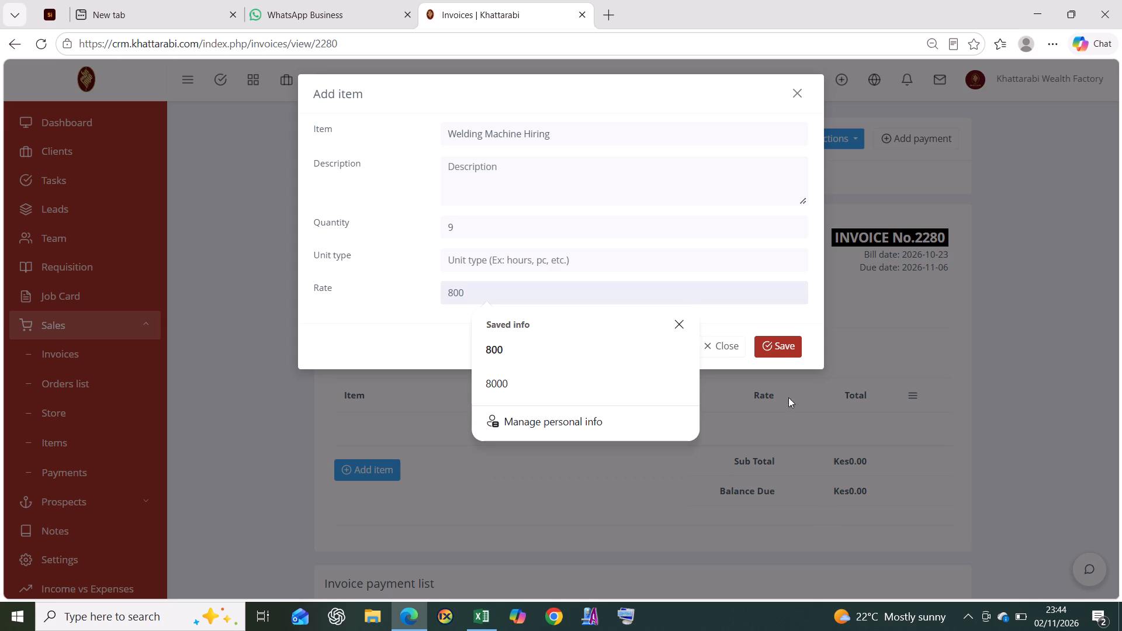
pyautogui.click(782, 342)
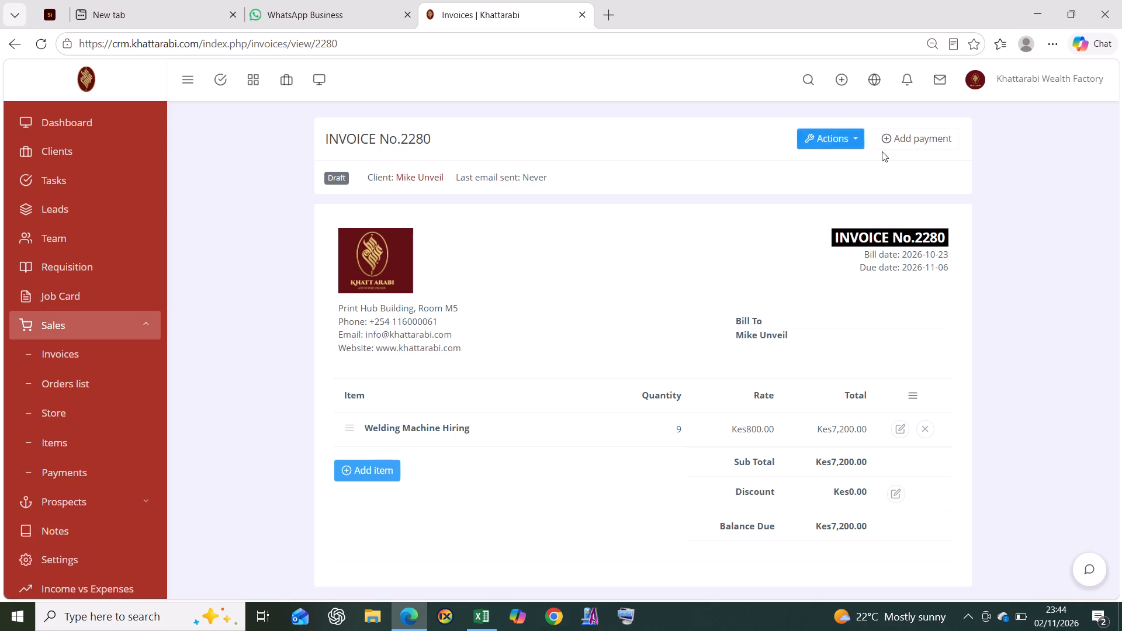
# Record a cash payment of 0 dated 2026-11-03 on the welding machine hiring invoice.
pyautogui.click(943, 136)
pyautogui.click(647, 202)
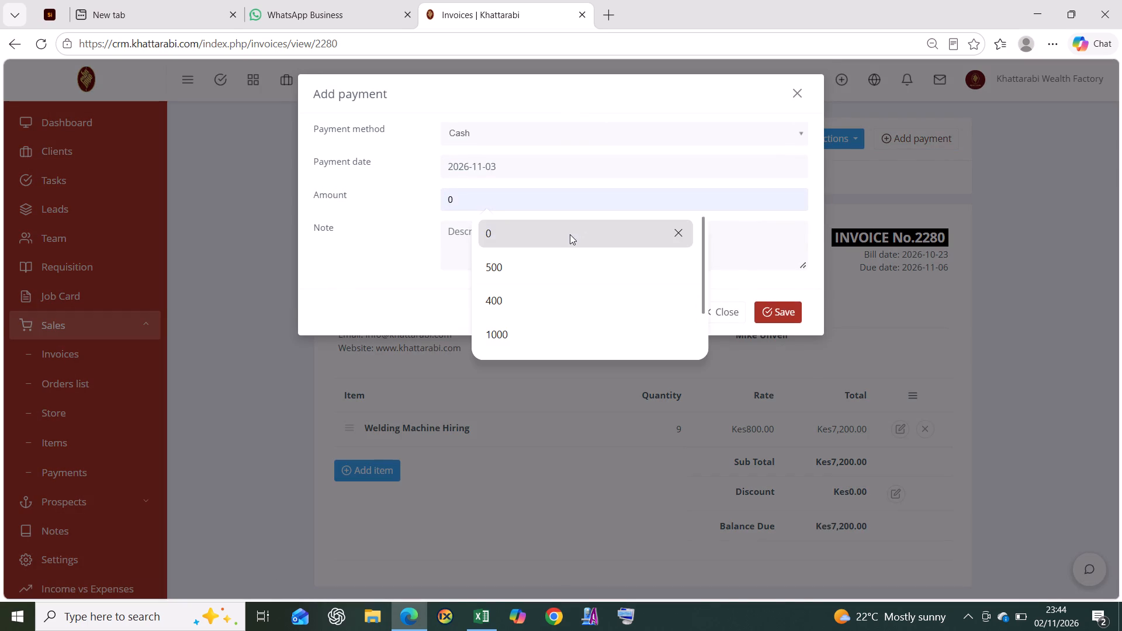
pyautogui.click(570, 234)
pyautogui.click(789, 310)
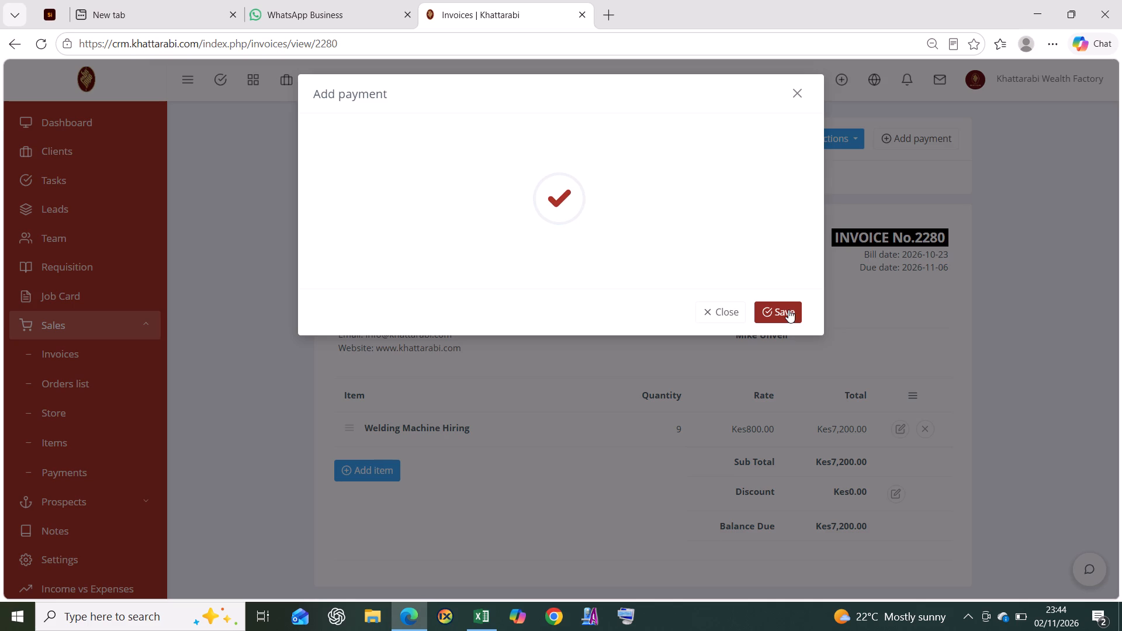
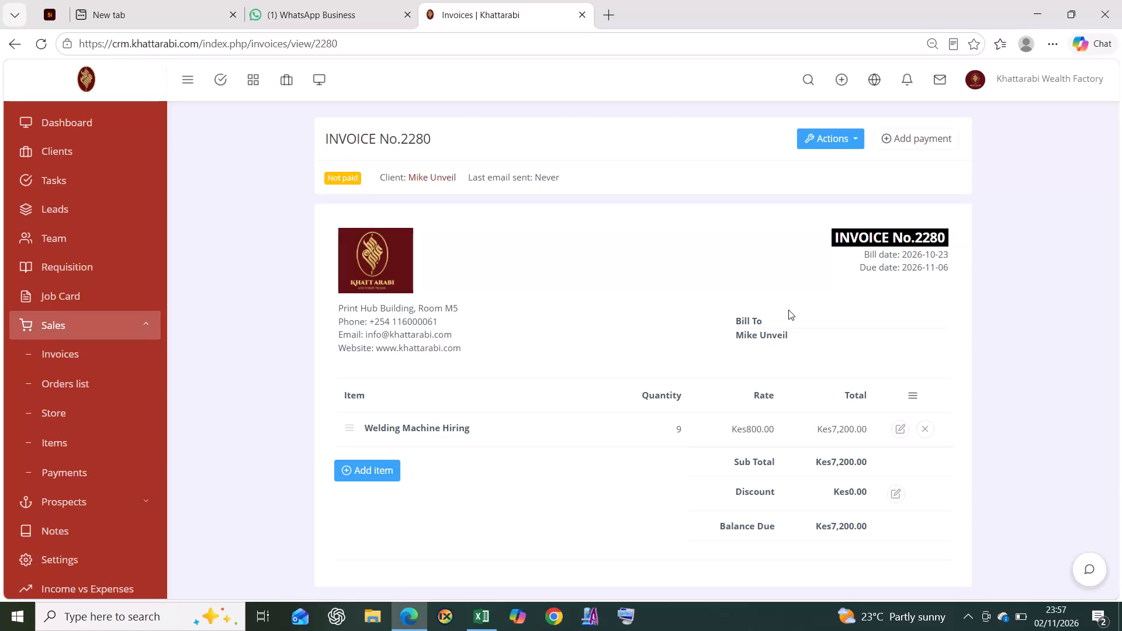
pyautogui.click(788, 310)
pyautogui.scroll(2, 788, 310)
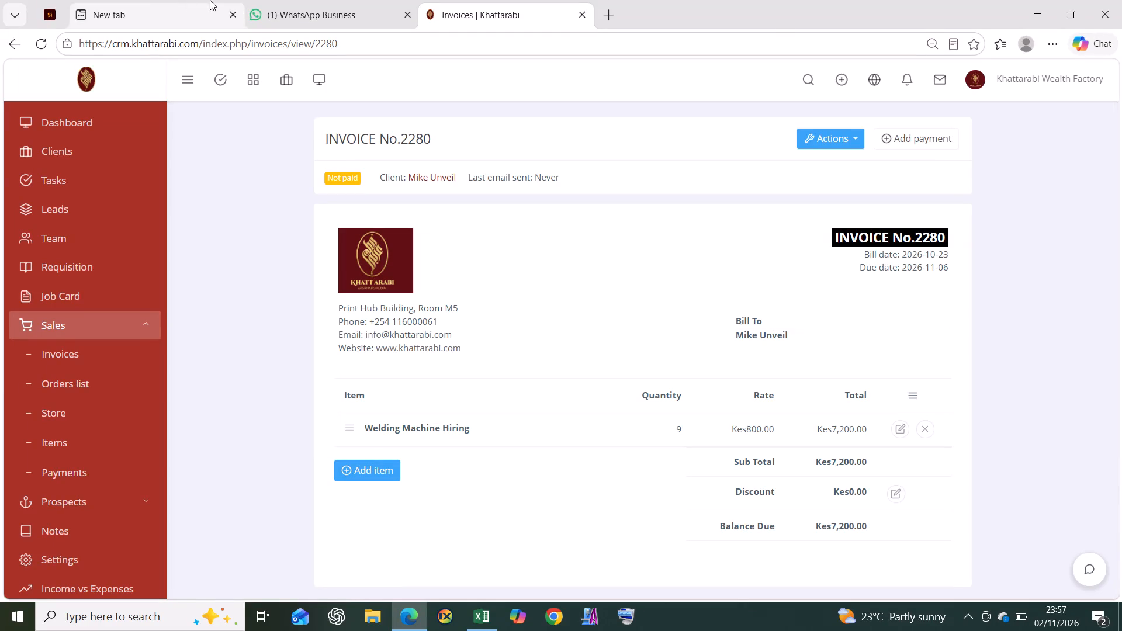